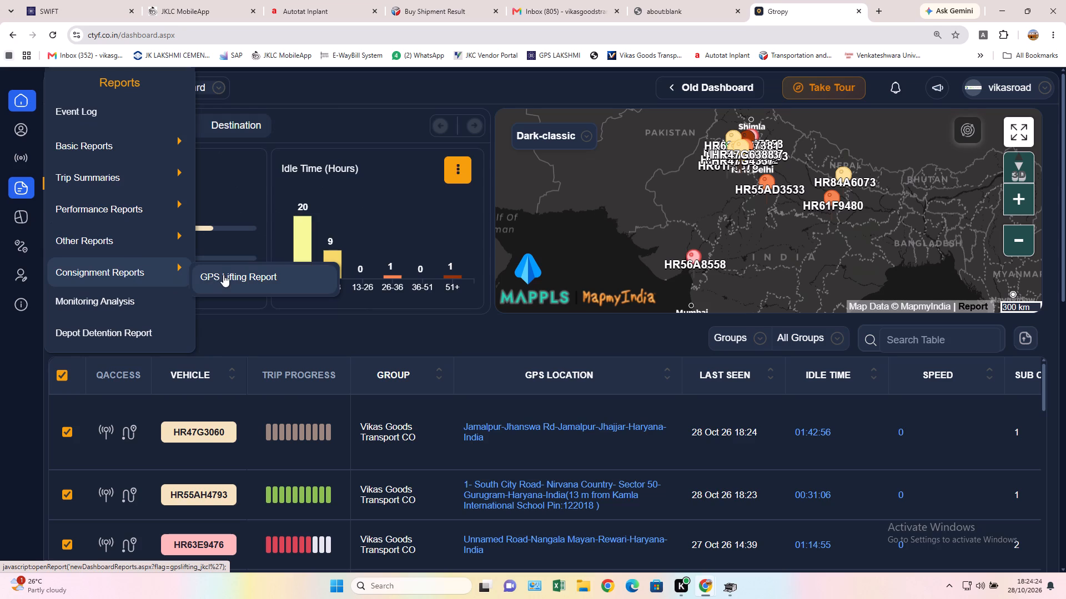
Generate the GPS Lifting Report for 27/10/2026 00:00 to 28/10/2026 23:59.
{"action": "left_click", "coordinate": [223, 275]}
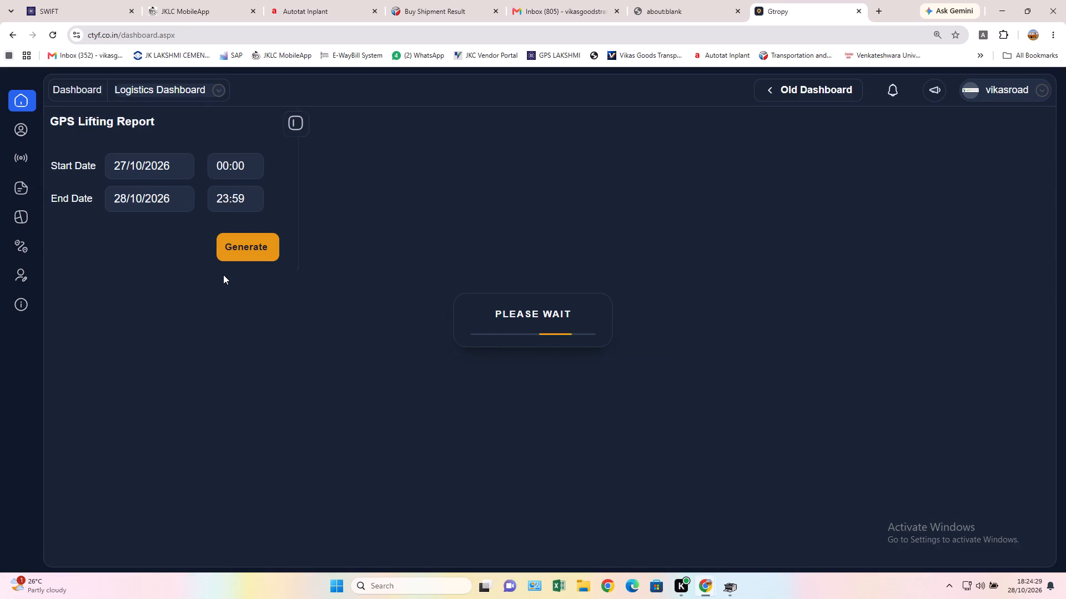
{"action": "left_click", "coordinate": [239, 248]}
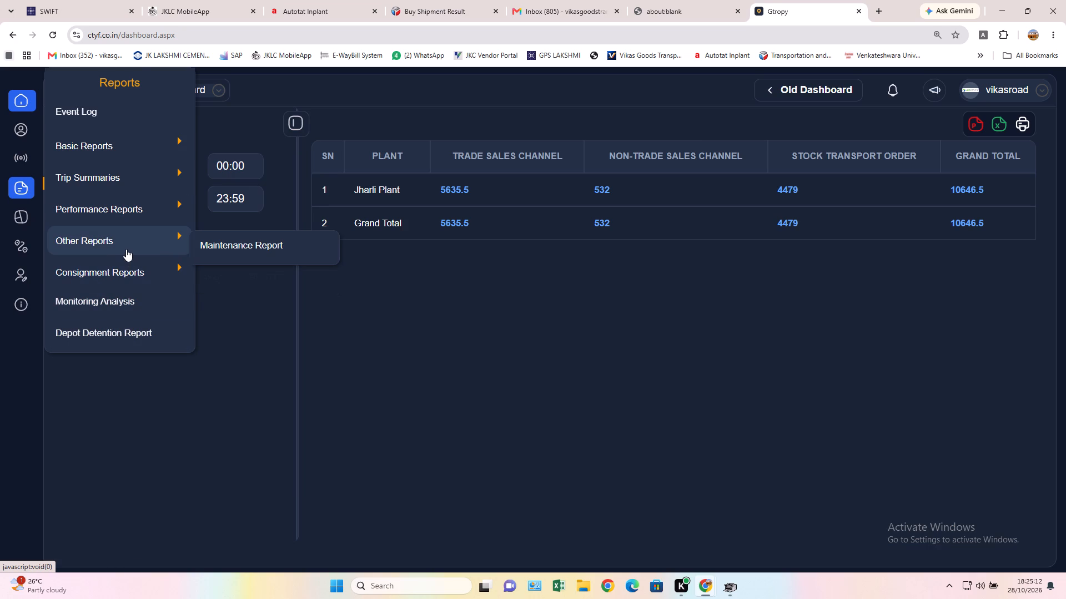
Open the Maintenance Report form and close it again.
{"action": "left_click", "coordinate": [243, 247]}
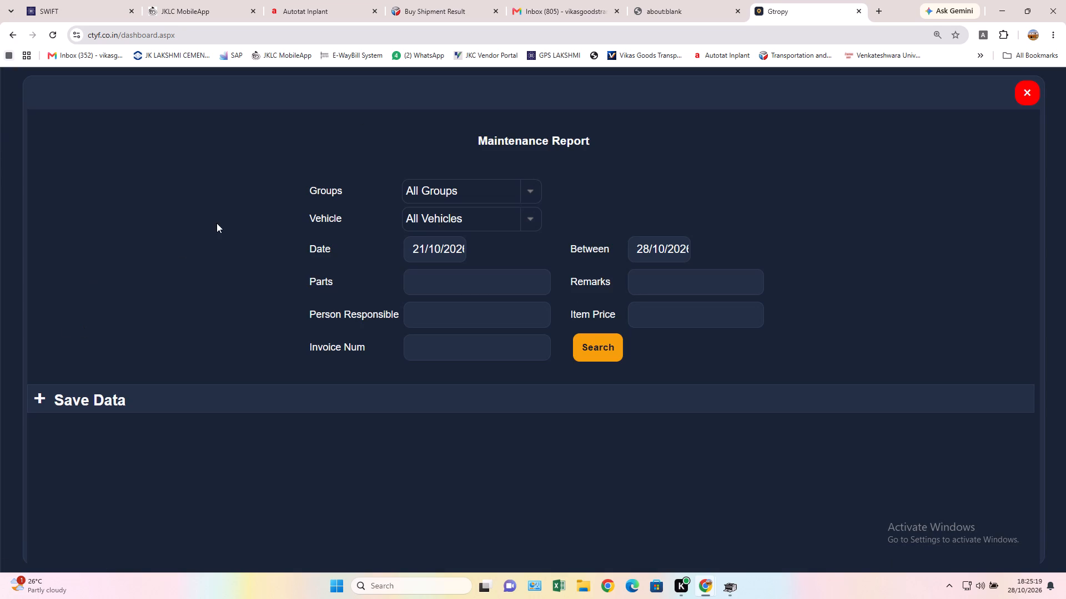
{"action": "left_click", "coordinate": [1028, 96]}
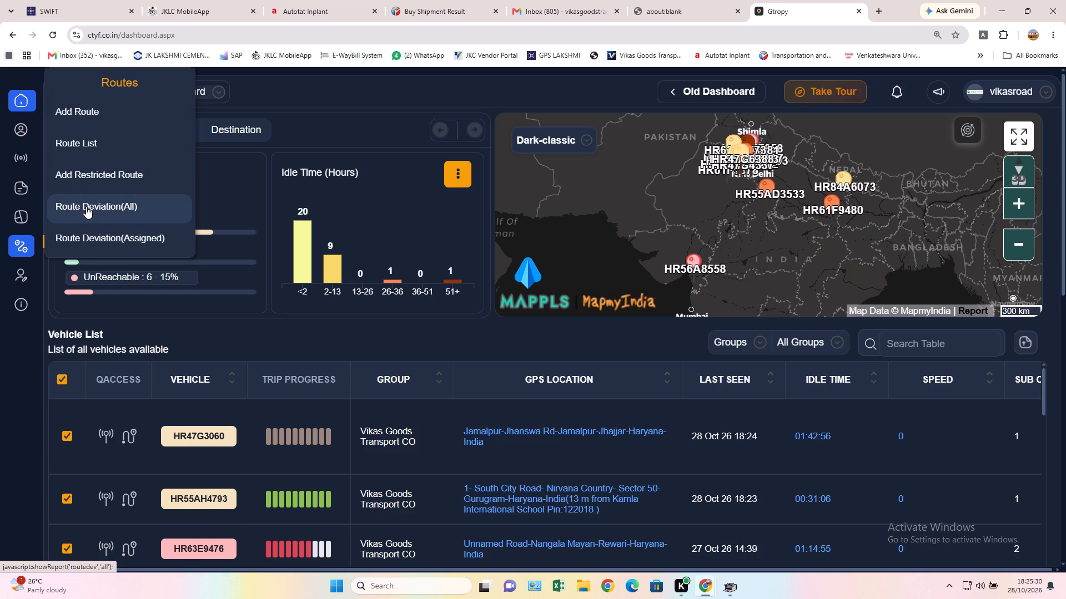
Run the Route Deviation(All) report with the preset vehicle and dates.
{"action": "left_click", "coordinate": [86, 206]}
{"action": "left_click", "coordinate": [271, 297]}
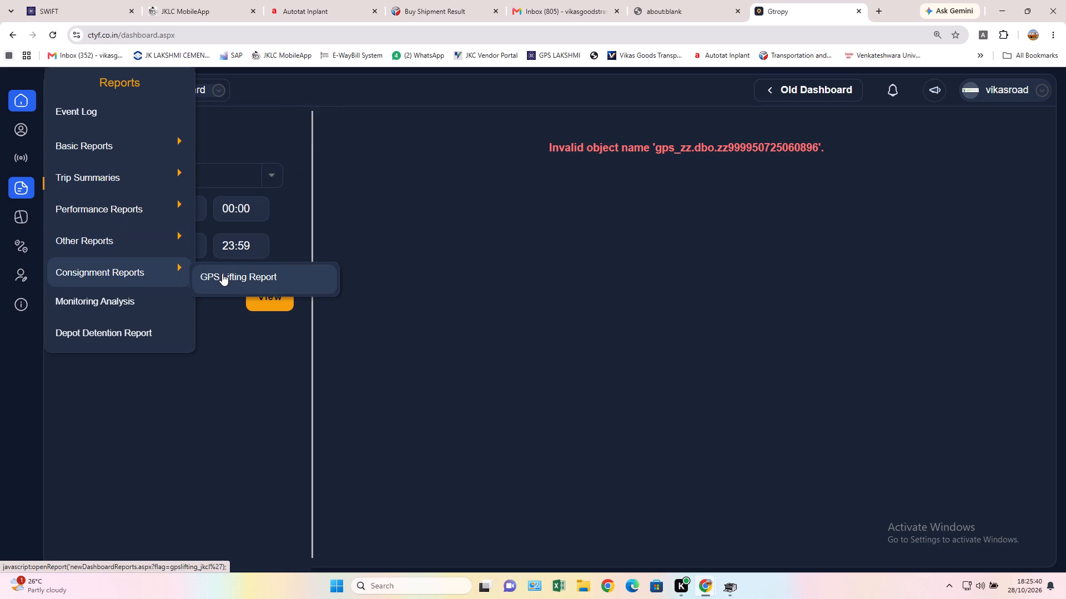
Generate the GPS Lifting Report again for 27/10/2026 00:00 to 28/10/2026 23:59.
{"action": "left_click", "coordinate": [222, 273]}
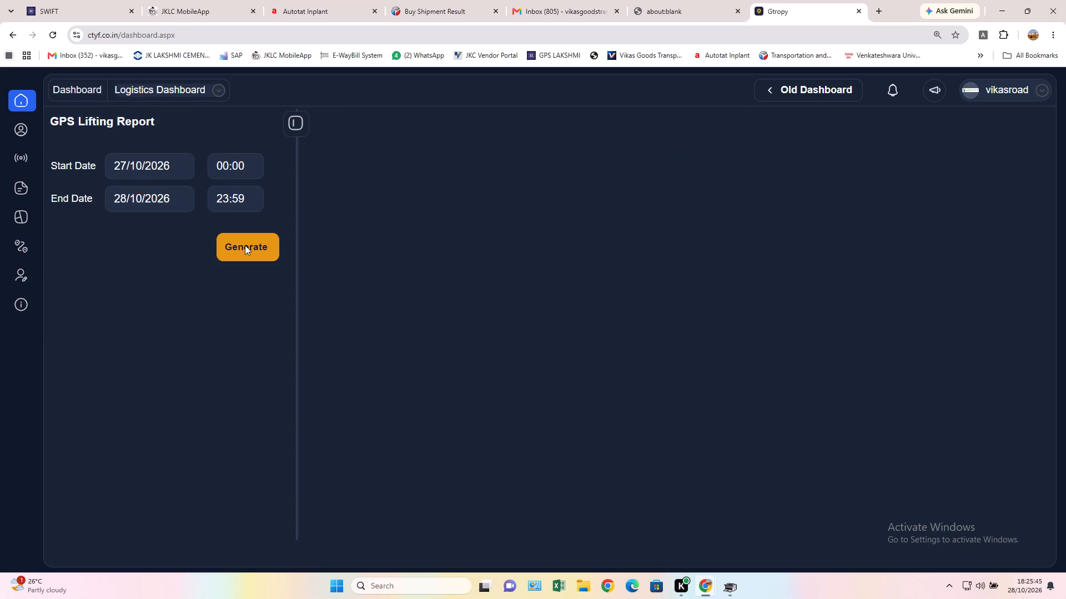
{"action": "left_click", "coordinate": [245, 245]}
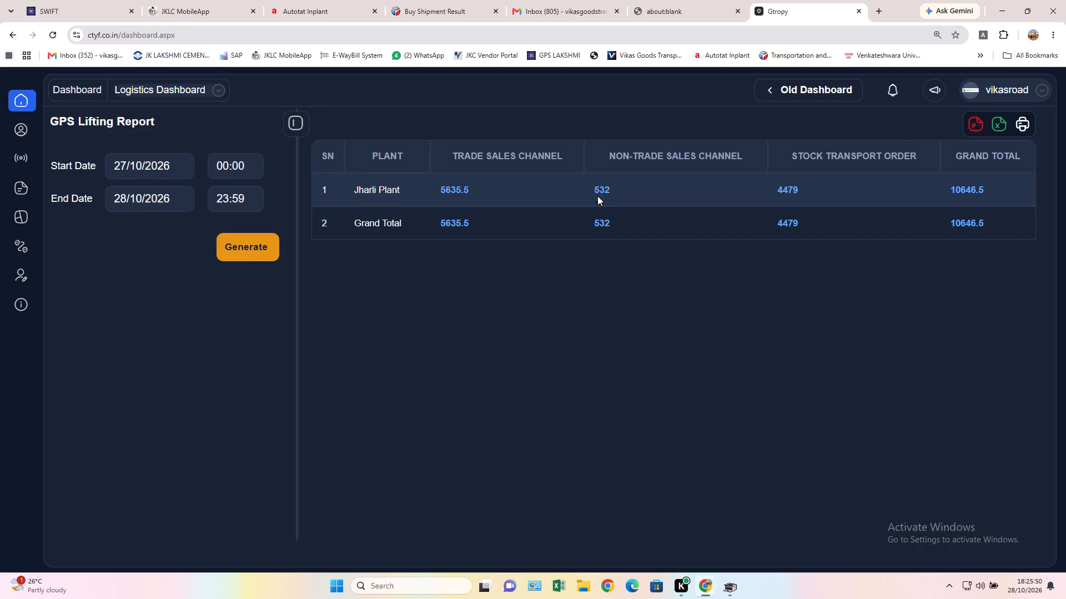
Open the Grand Total details for the Non-Trade Sales Channel, search them for 0194, and close the details window.
{"action": "left_click", "coordinate": [600, 224]}
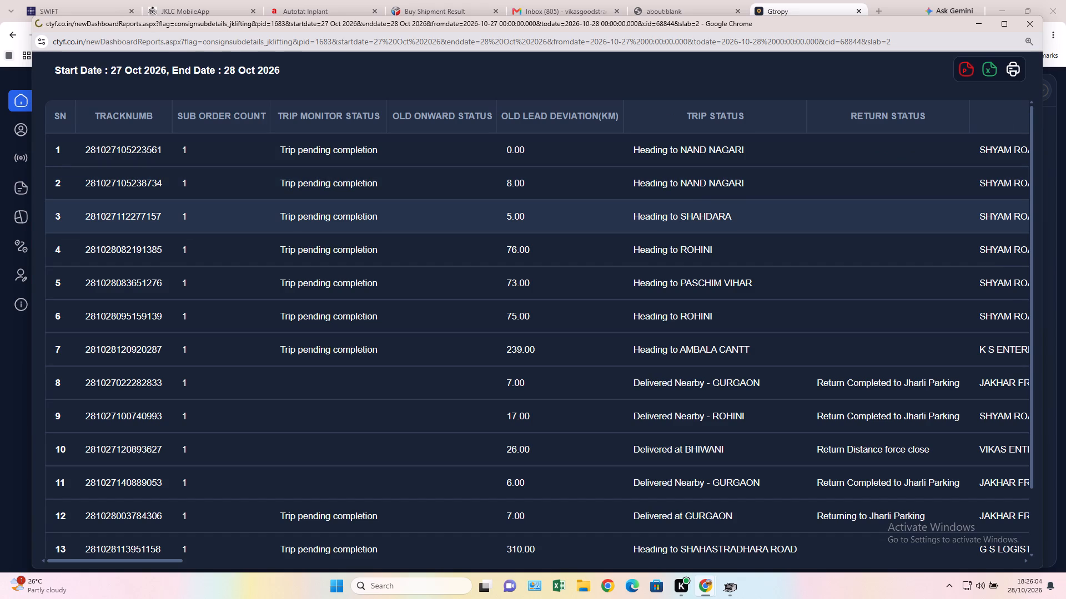
{"action": "key", "text": "ctrl+f"}
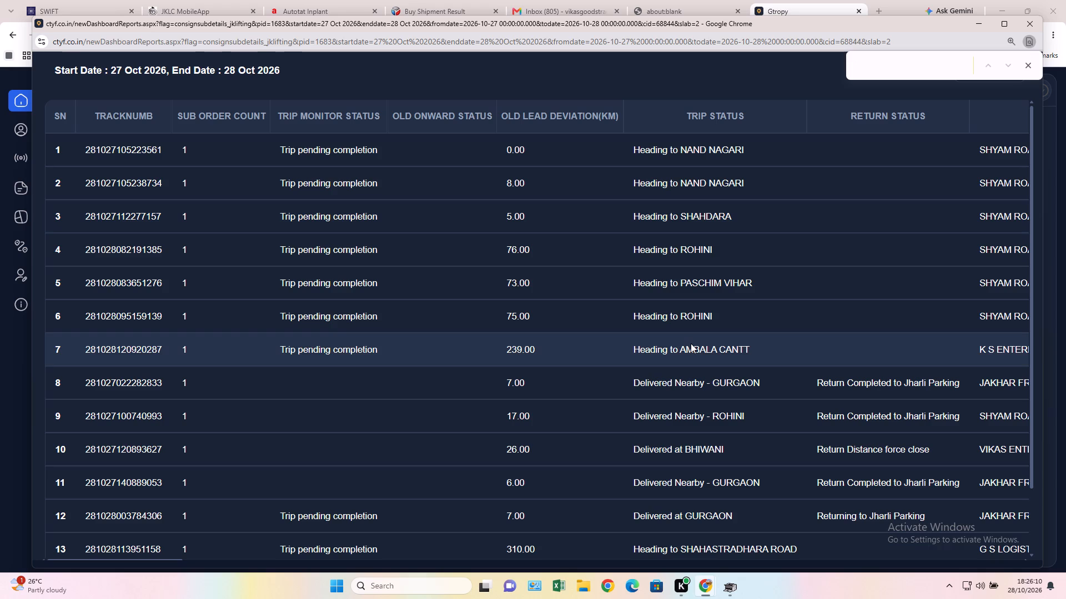
{"action": "key", "text": "0"}
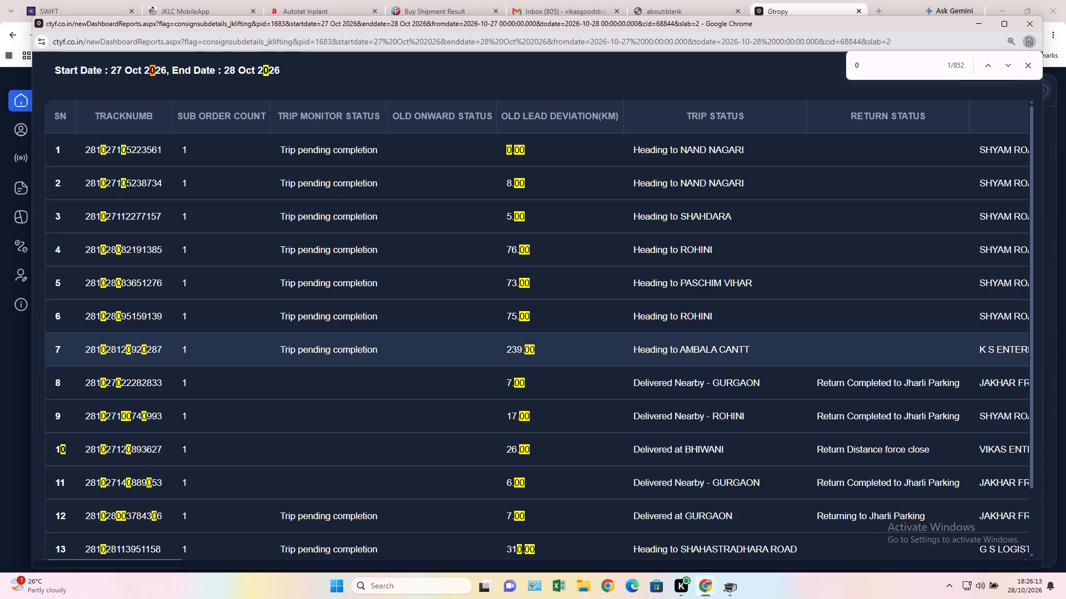
{"action": "type", "text": "194"}
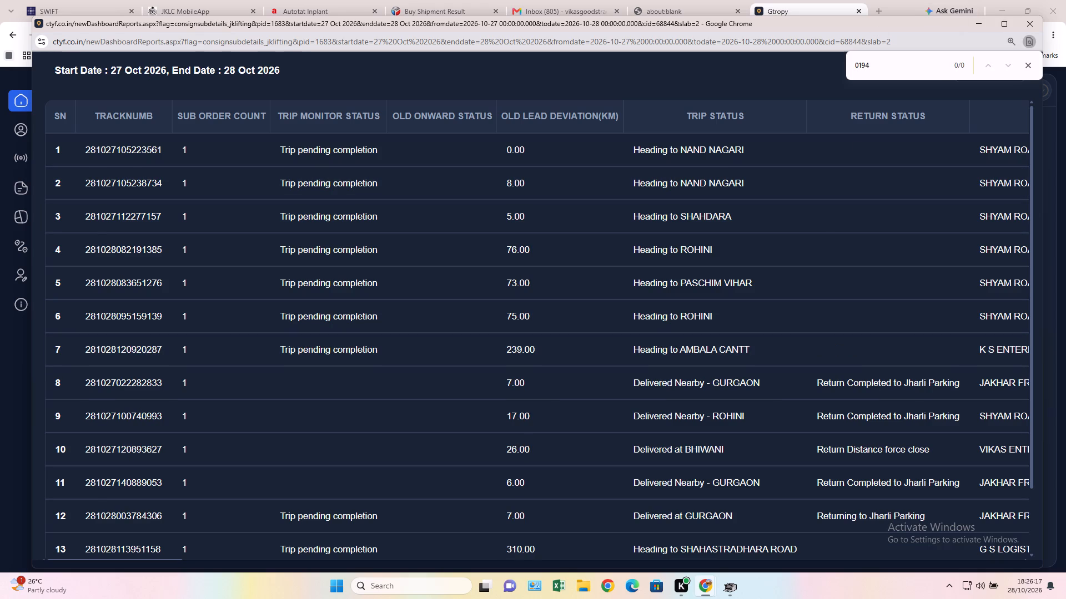
{"action": "left_click", "coordinate": [989, 69]}
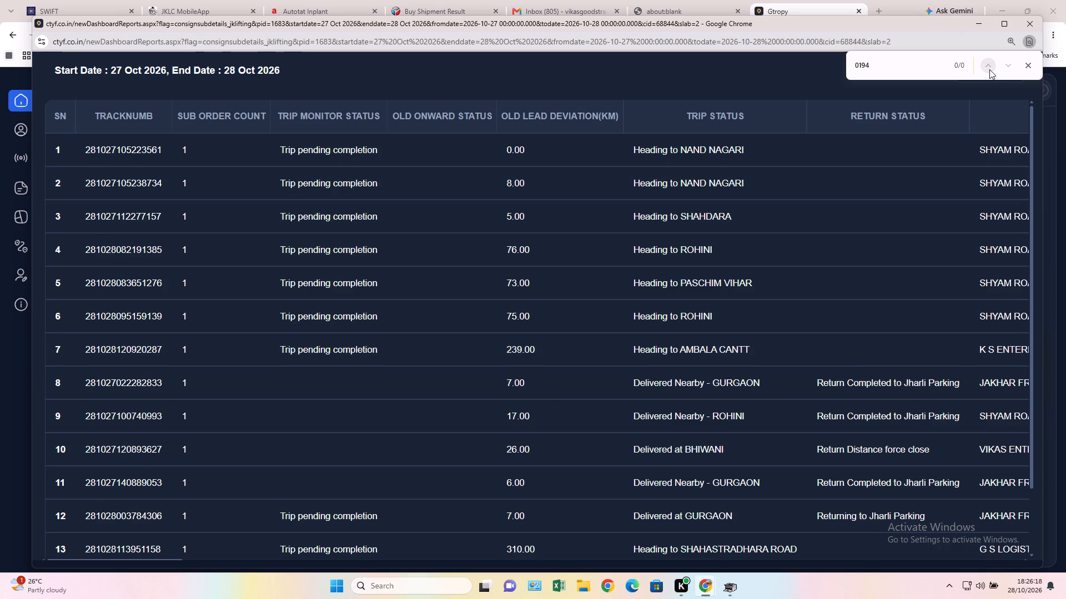
{"action": "triple_click", "coordinate": [989, 69]}
{"action": "scroll", "coordinate": [764, 271], "scroll_direction": "down", "scroll_amount": 6}
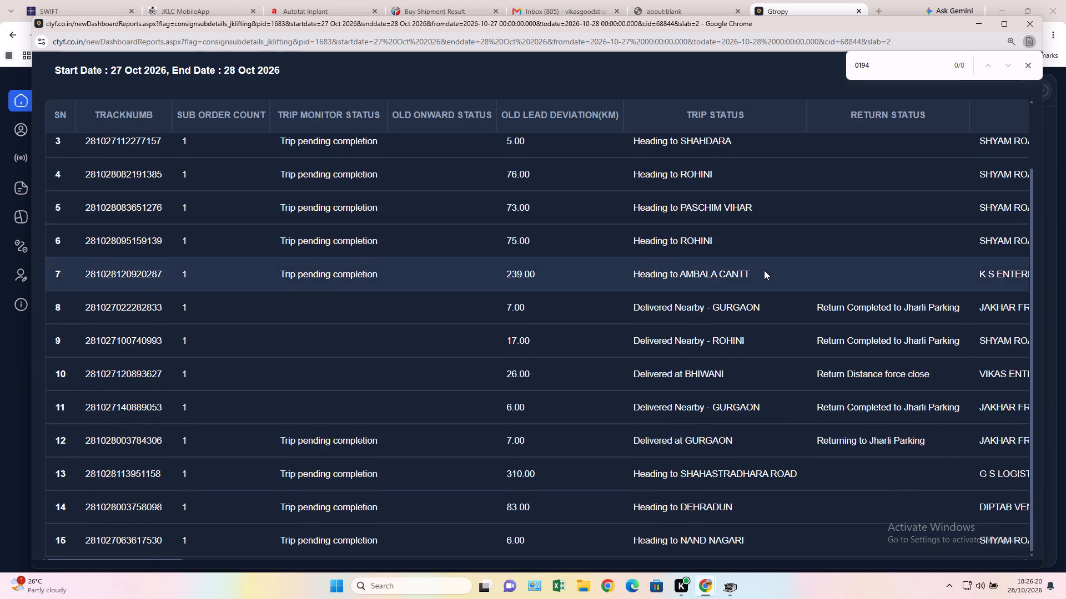
{"action": "scroll", "coordinate": [764, 270], "scroll_direction": "up", "scroll_amount": 20}
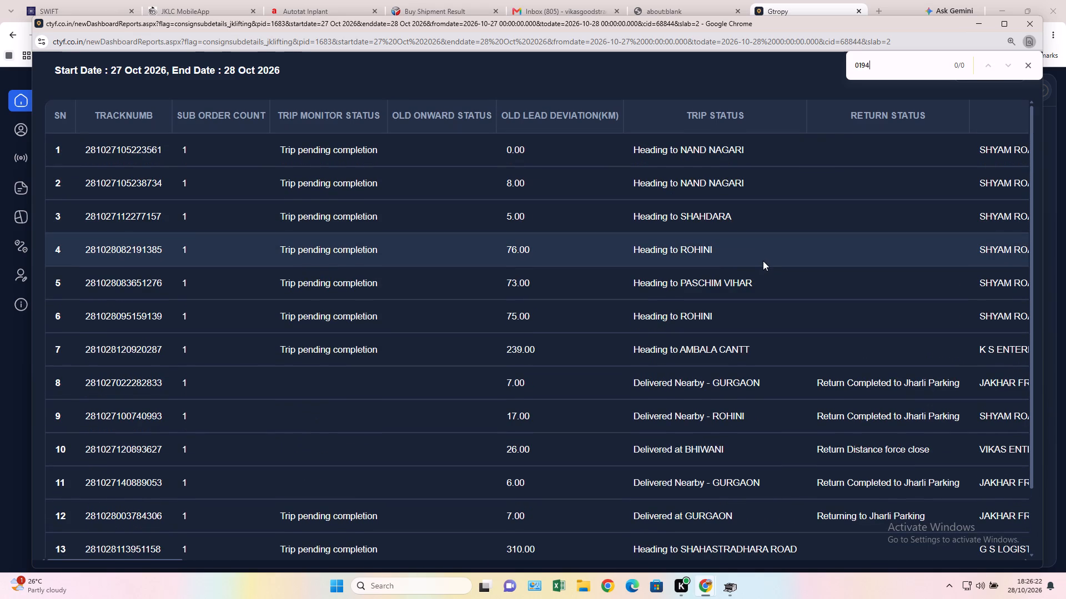
{"action": "left_click", "coordinate": [1025, 68]}
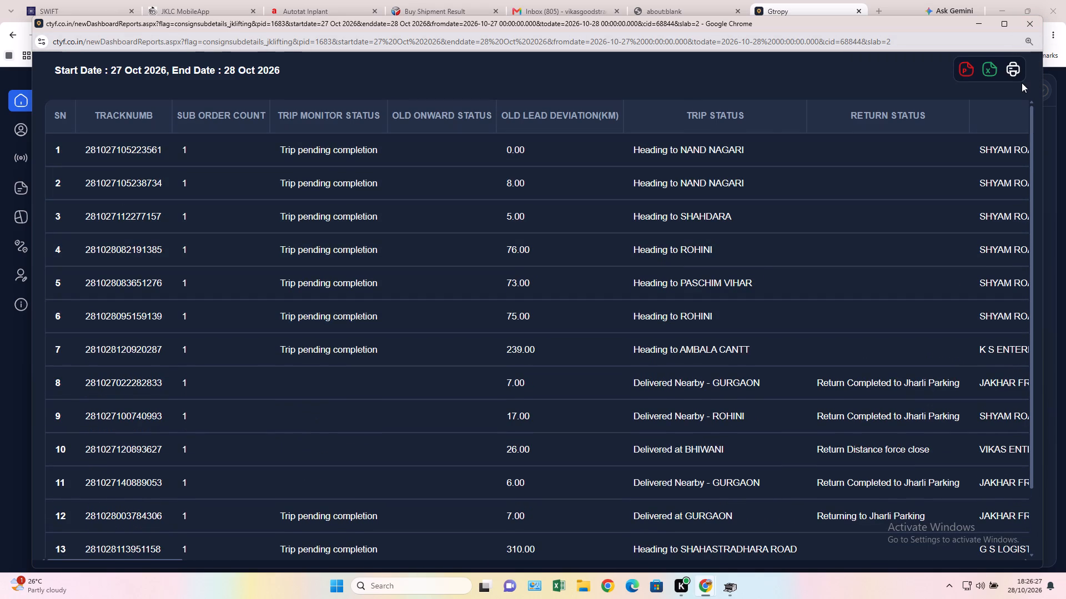
{"action": "left_click", "coordinate": [1028, 24]}
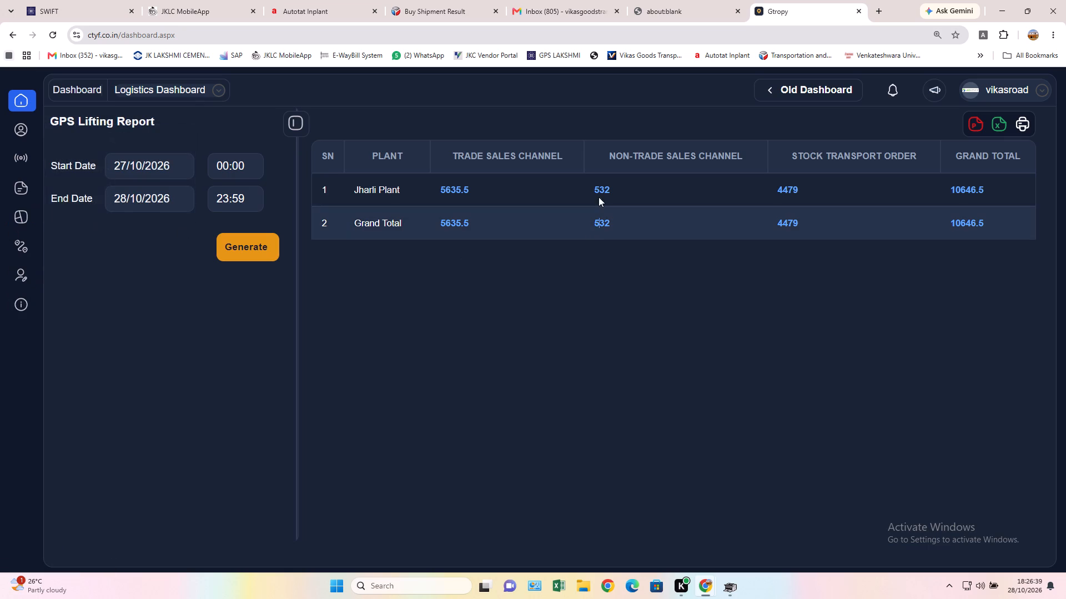
Open Jharli Plant's Stock Transport Order details, search them for 0194, and close the details window.
{"action": "left_click", "coordinate": [788, 190]}
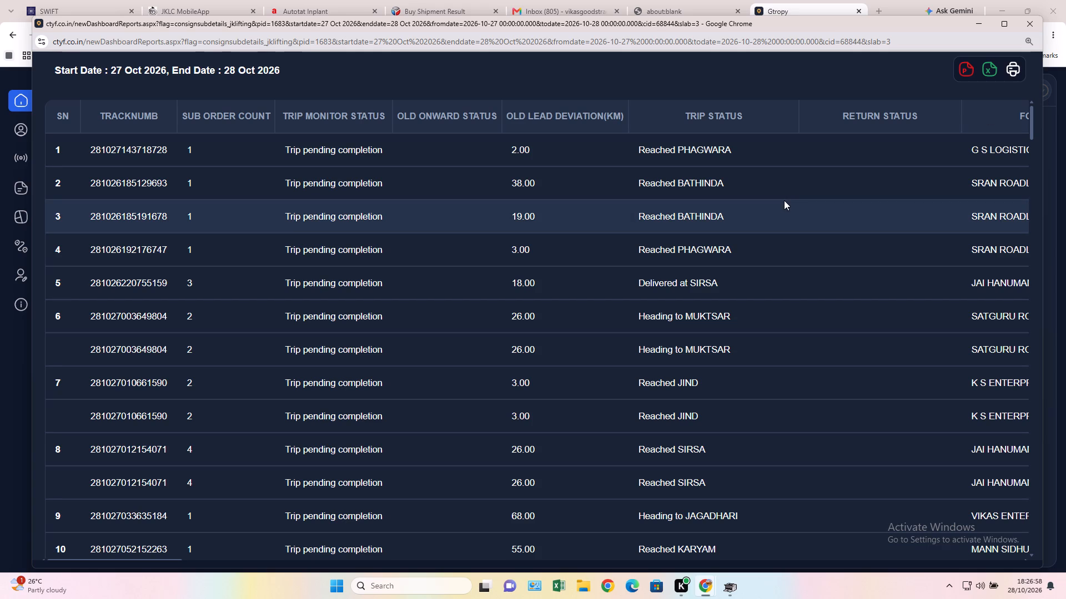
{"action": "key", "text": "ctrl+f"}
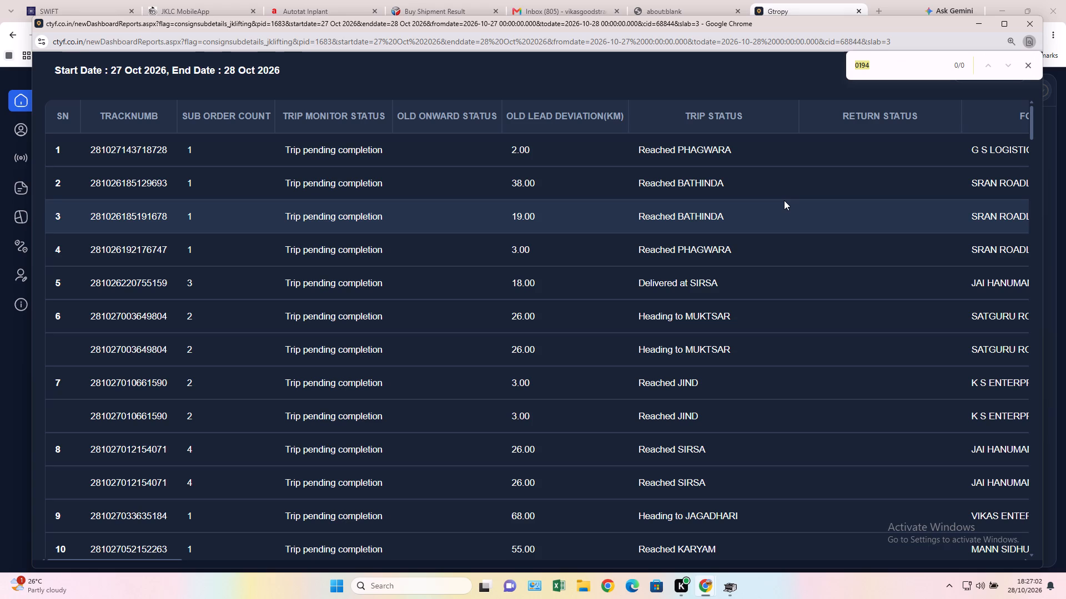
{"action": "key", "text": "BackSpace"}
{"action": "type", "text": "0194"}
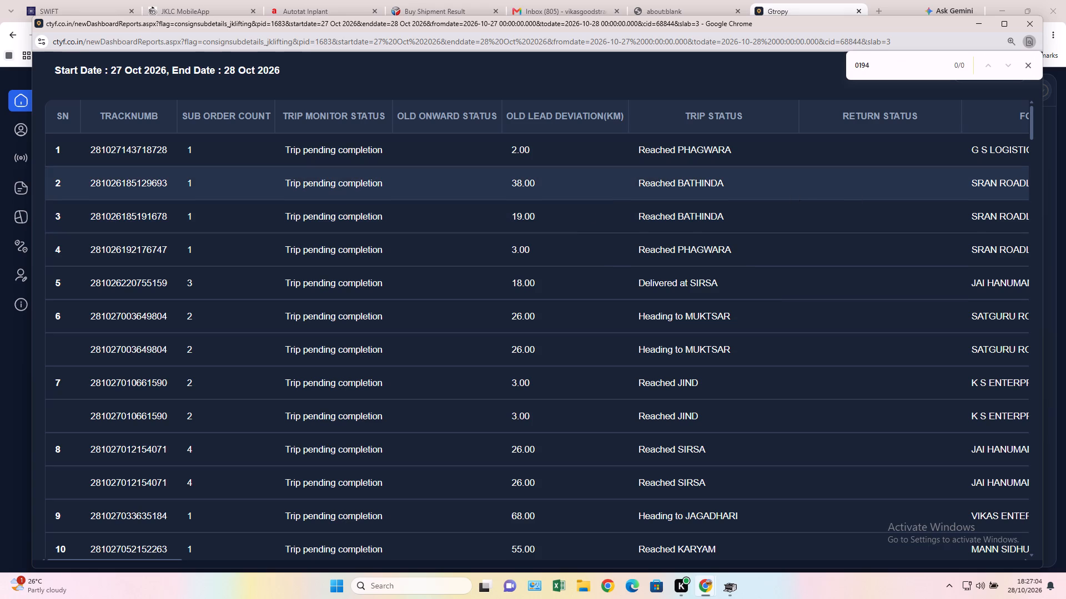
{"action": "triple_click", "coordinate": [989, 65]}
{"action": "triple_click", "coordinate": [911, 69]}
{"action": "triple_click", "coordinate": [911, 69]}
{"action": "double_click", "coordinate": [911, 69]}
{"action": "left_click", "coordinate": [982, 63]}
{"action": "left_click", "coordinate": [989, 63]}
{"action": "left_click", "coordinate": [1028, 23]}
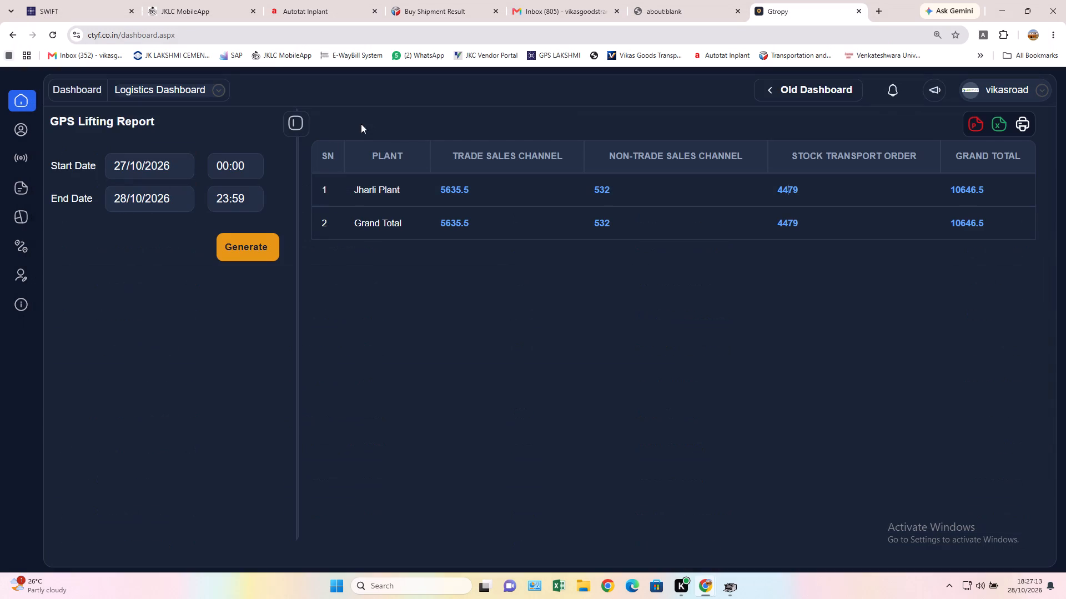
Set the GPS Lifting Report's start date to 26/10/2026 and regenerate the report.
{"action": "left_click", "coordinate": [164, 169]}
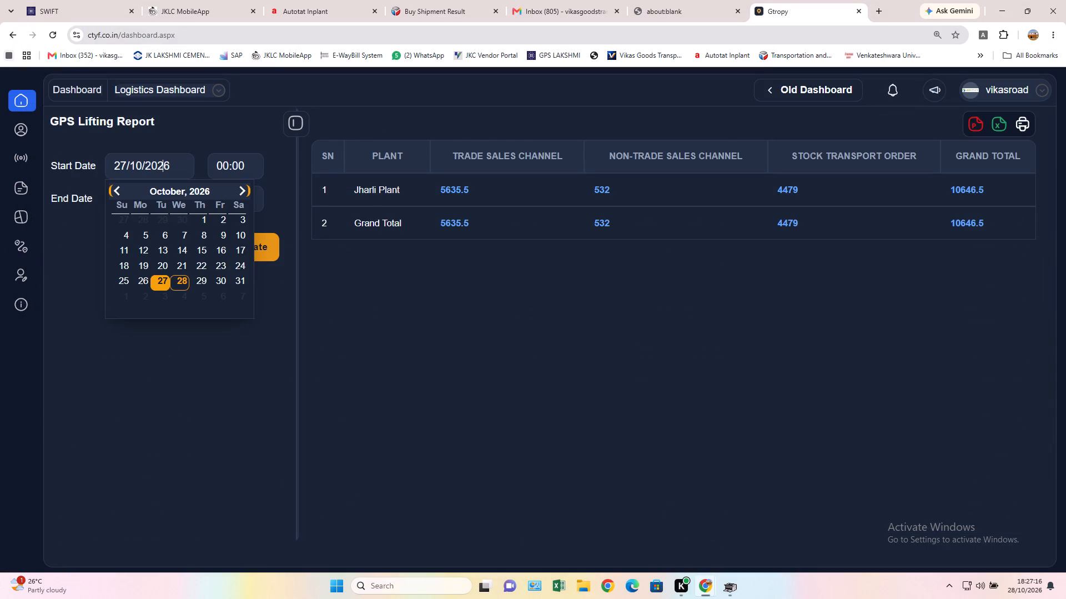
{"action": "left_click", "coordinate": [145, 282]}
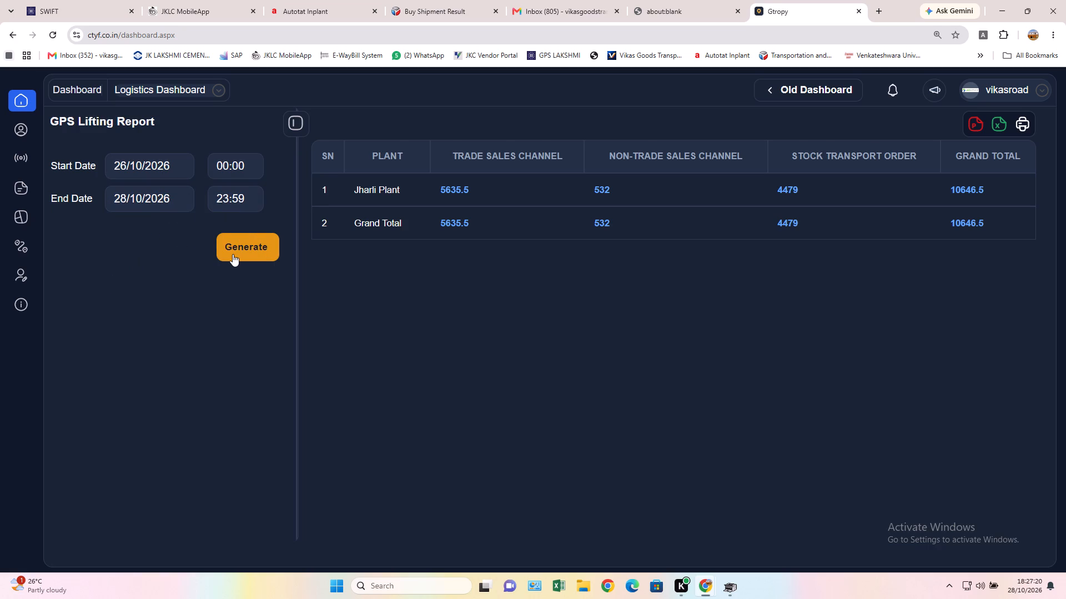
{"action": "left_click", "coordinate": [235, 249]}
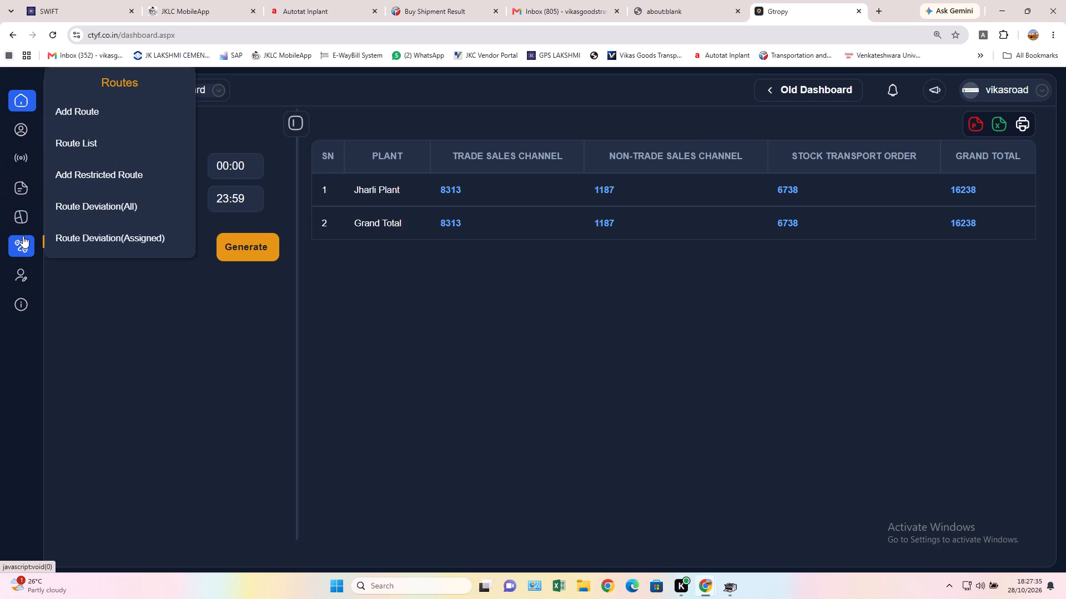
{"action": "left_click", "coordinate": [107, 235]}
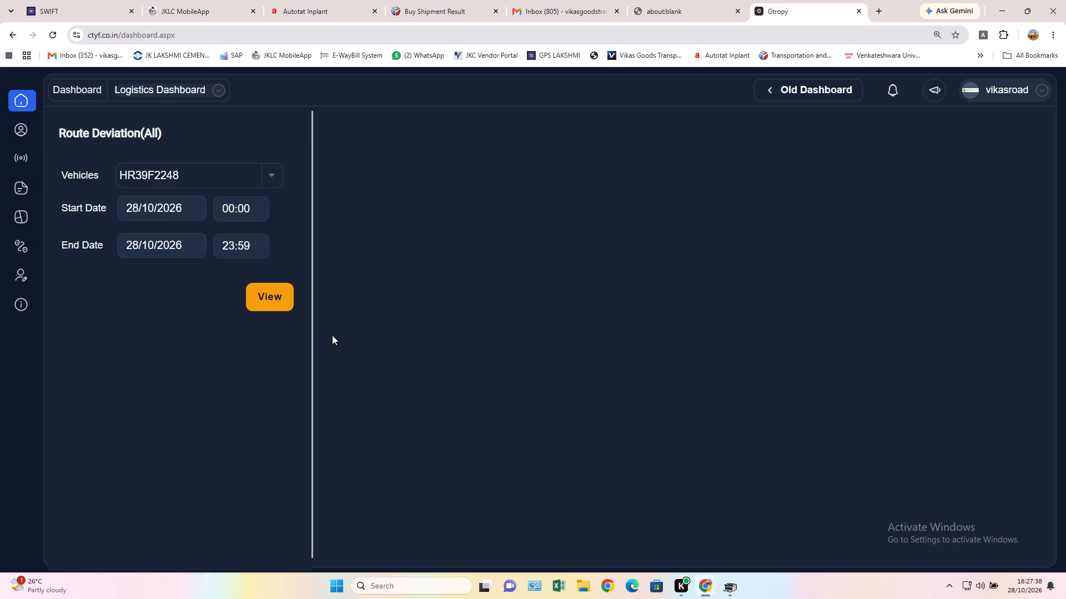
{"action": "left_click", "coordinate": [274, 301]}
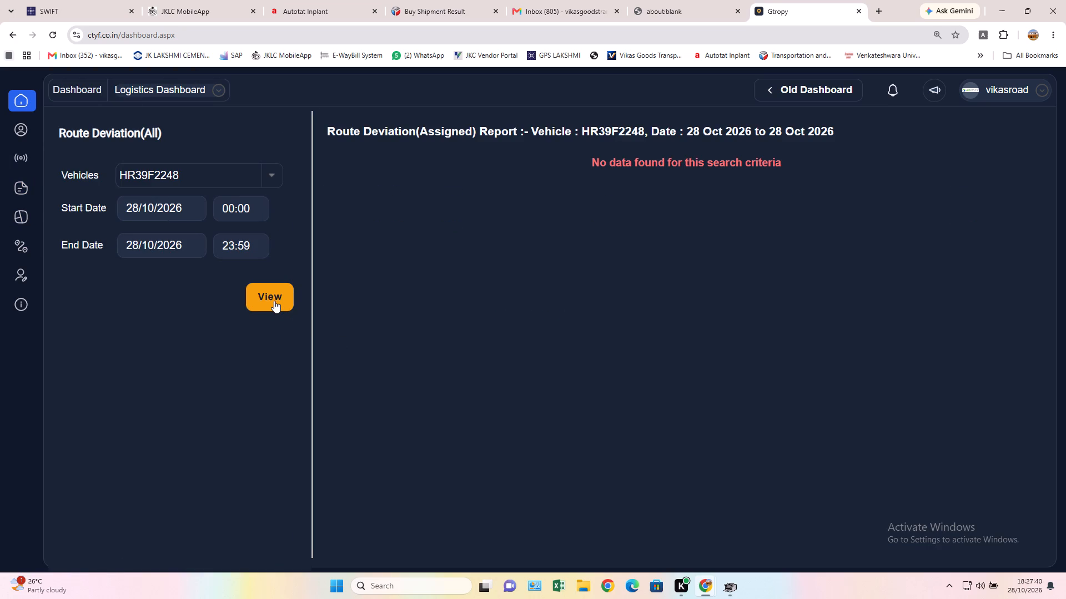
Generate the Monitoring Analysis report for 27/10/2026 to 28/10/2026 with monitoring type Monitored.
{"action": "left_click", "coordinate": [18, 123]}
{"action": "left_click", "coordinate": [16, 160]}
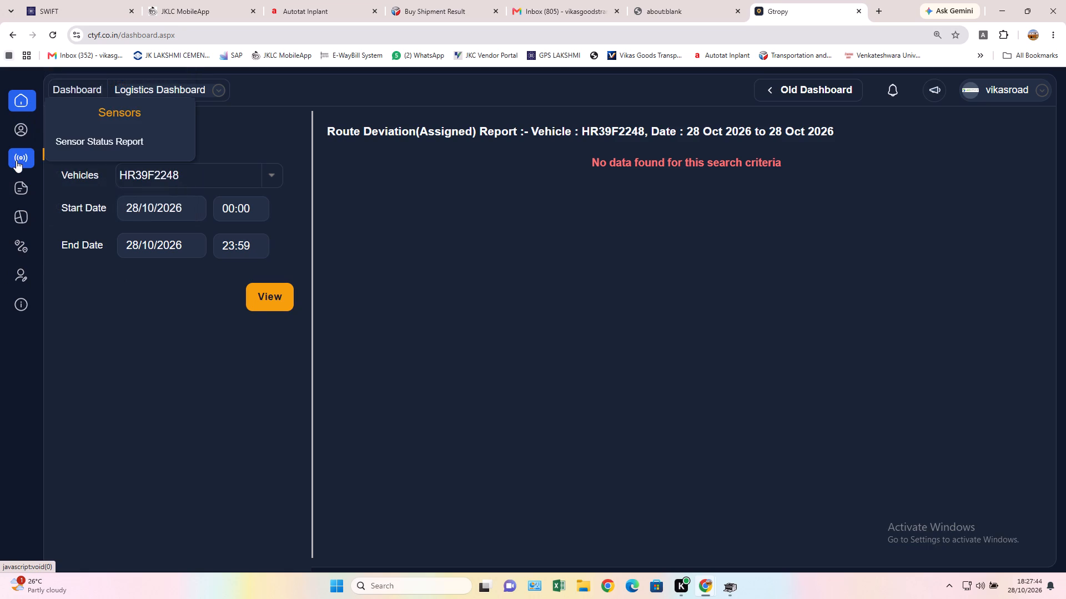
{"action": "left_click", "coordinate": [21, 176]}
{"action": "left_click", "coordinate": [22, 188]}
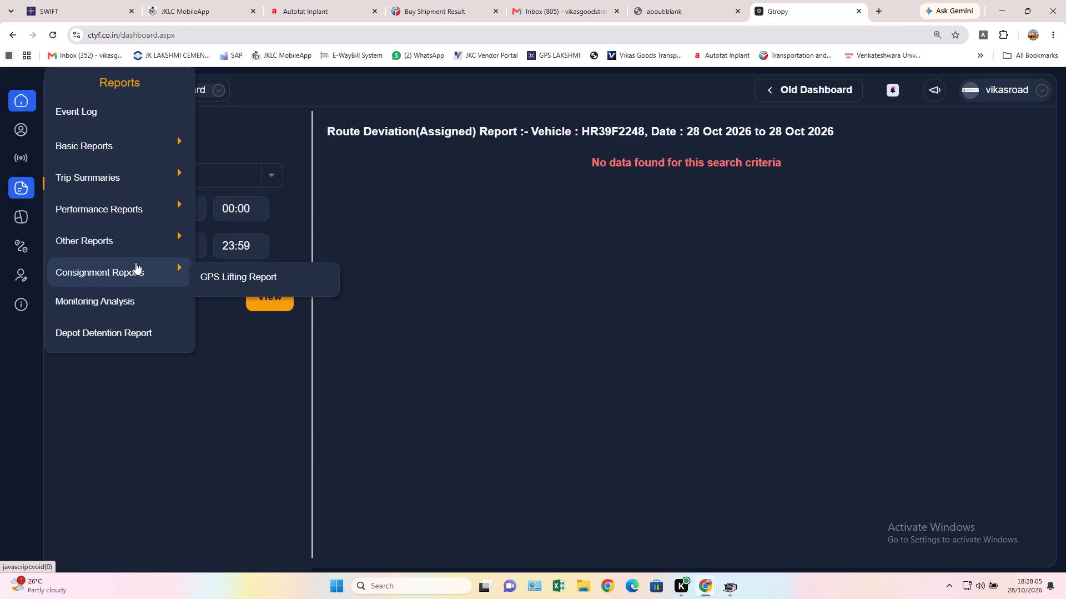
{"action": "left_click", "coordinate": [112, 306]}
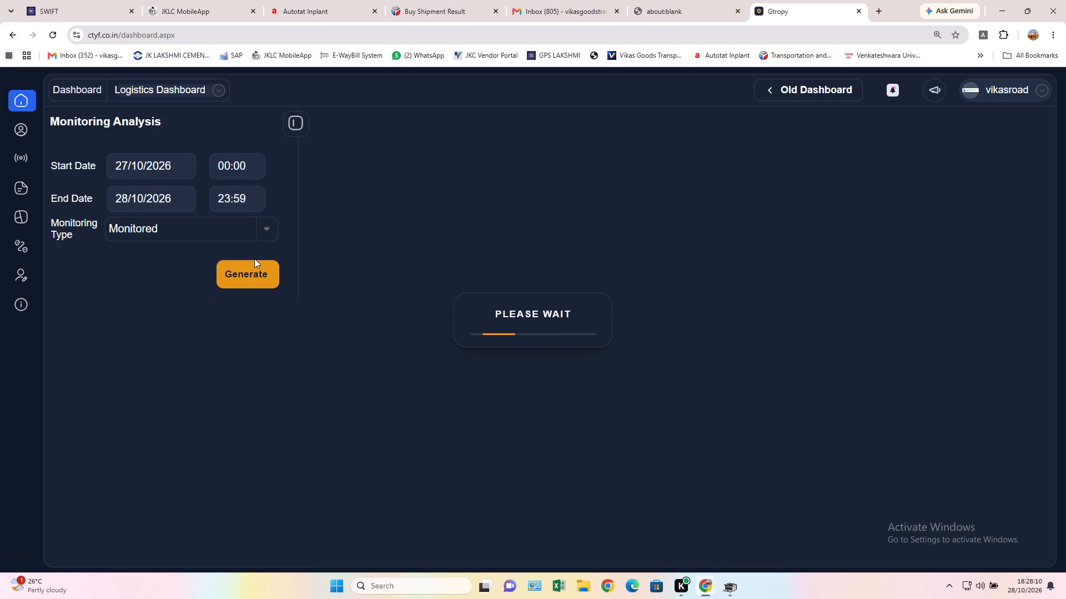
{"action": "left_click", "coordinate": [254, 258]}
{"action": "left_click", "coordinate": [242, 277]}
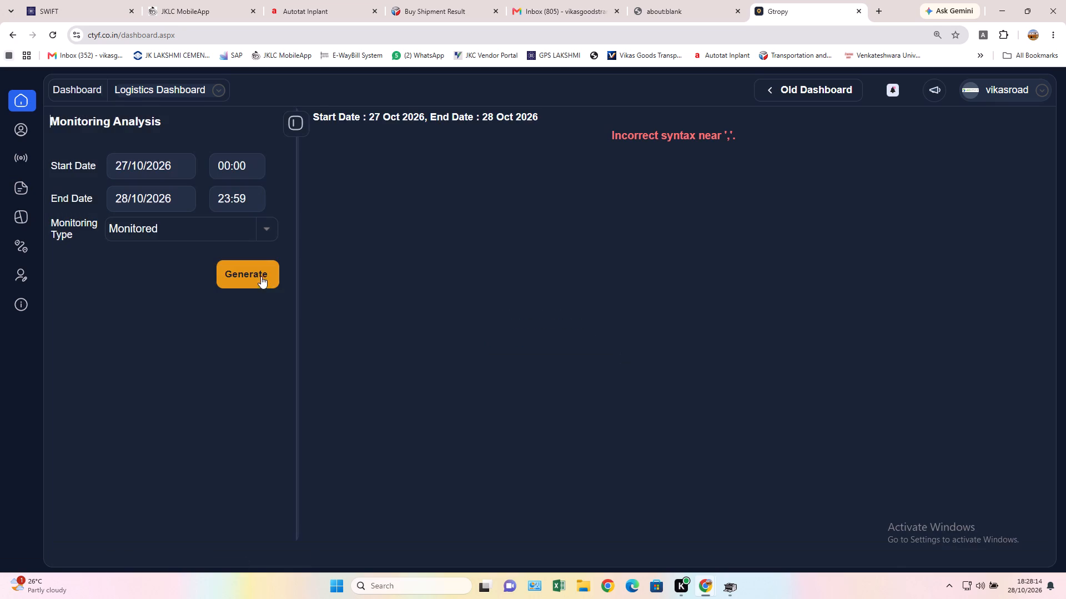
{"action": "left_click", "coordinate": [238, 271]}
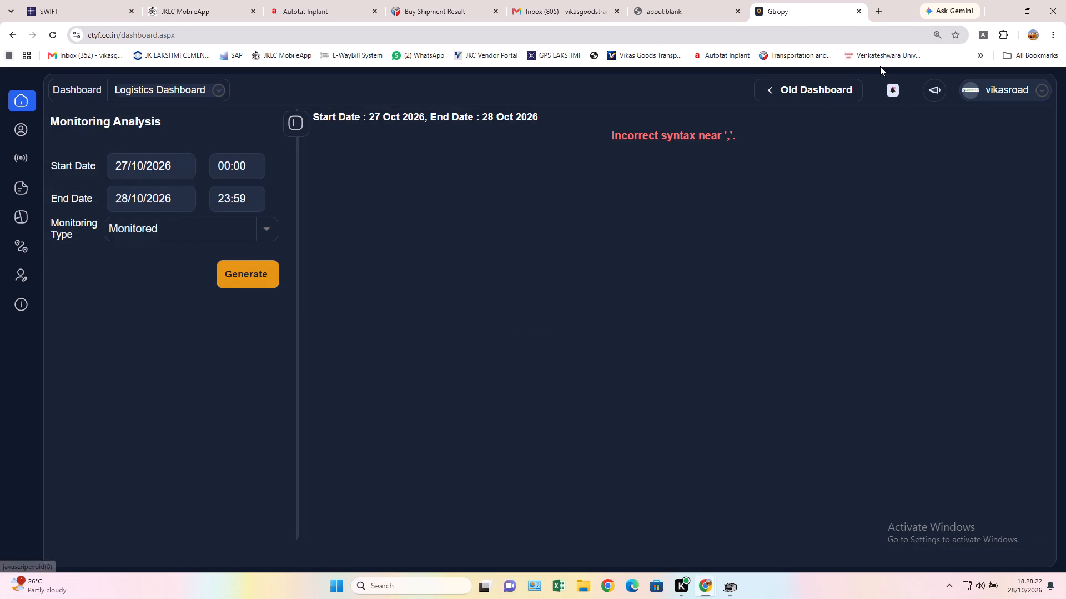
Load the bookmarked "gps super" real-time dashboard.
{"action": "left_click", "coordinate": [981, 57]}
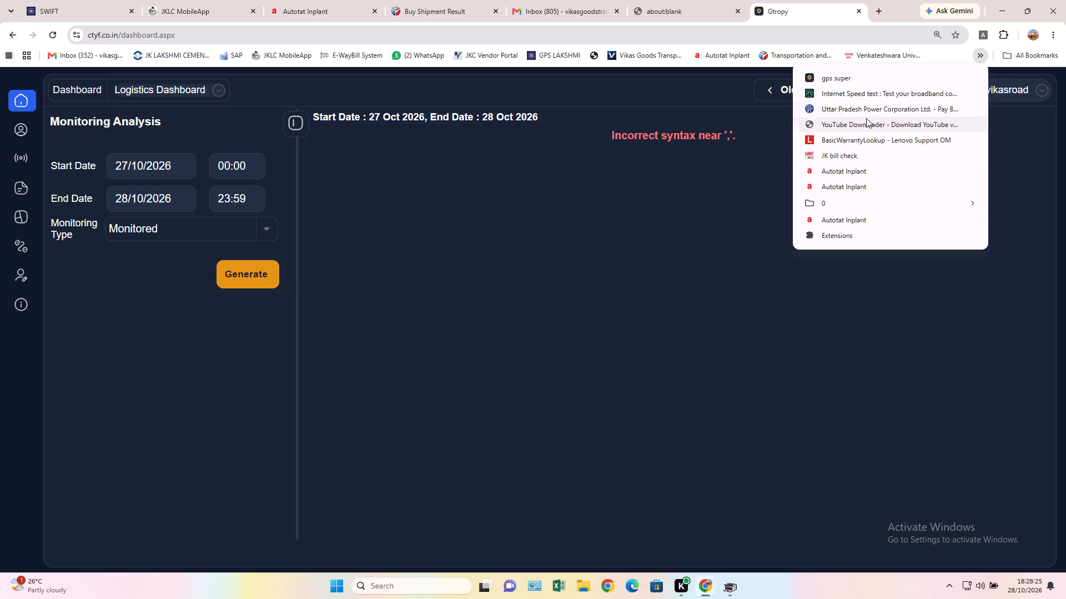
{"action": "left_click", "coordinate": [872, 79]}
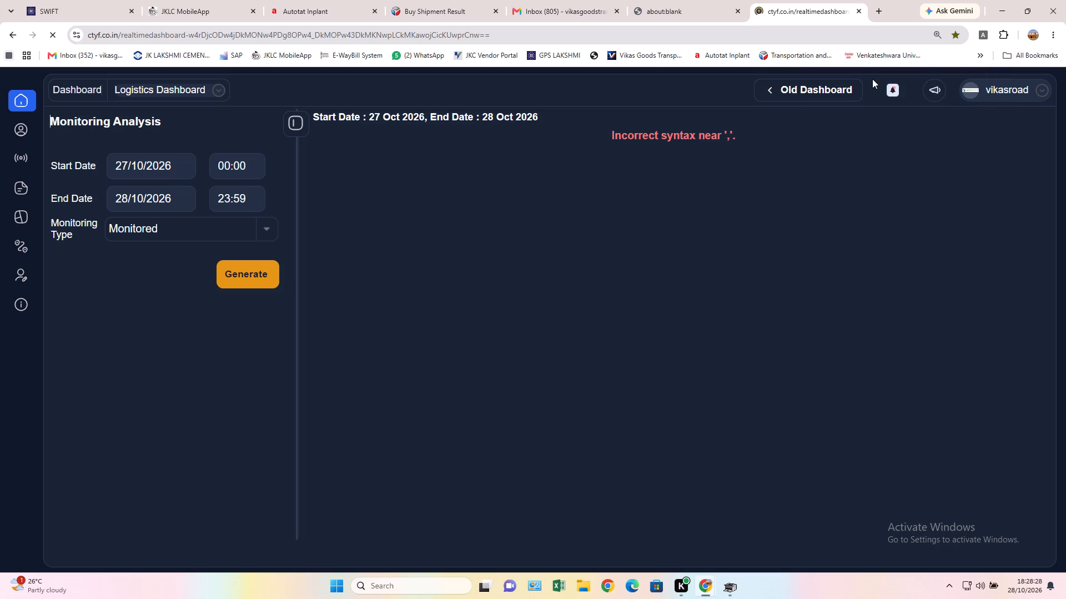
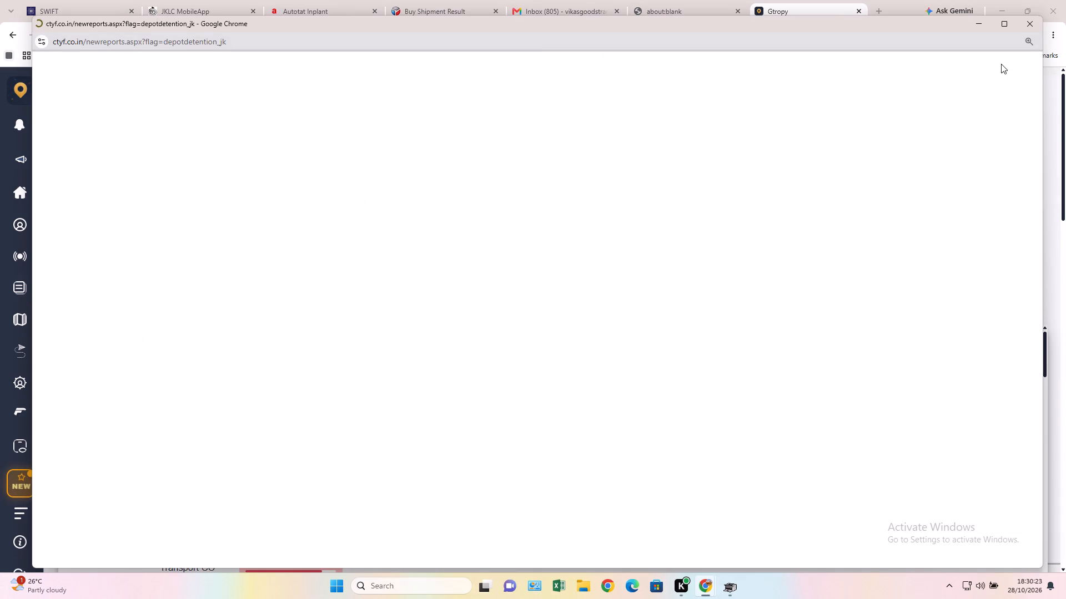
{"action": "left_click", "coordinate": [160, 215]}
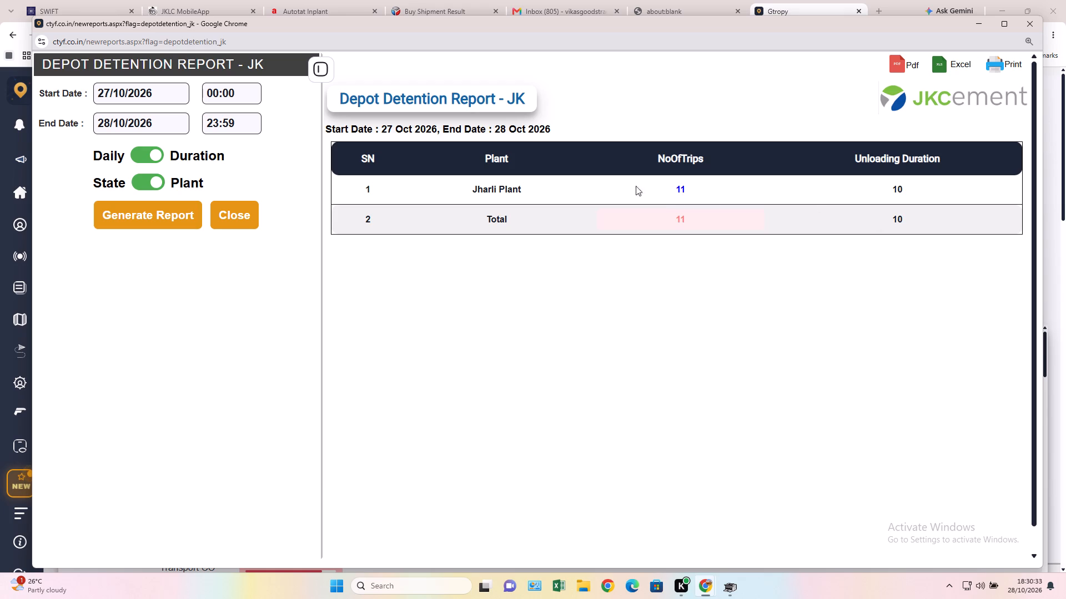
Open the trip details for Jharli Plant, search the Trip Analysis Report for 0194, and close it.
{"action": "left_click", "coordinate": [678, 186]}
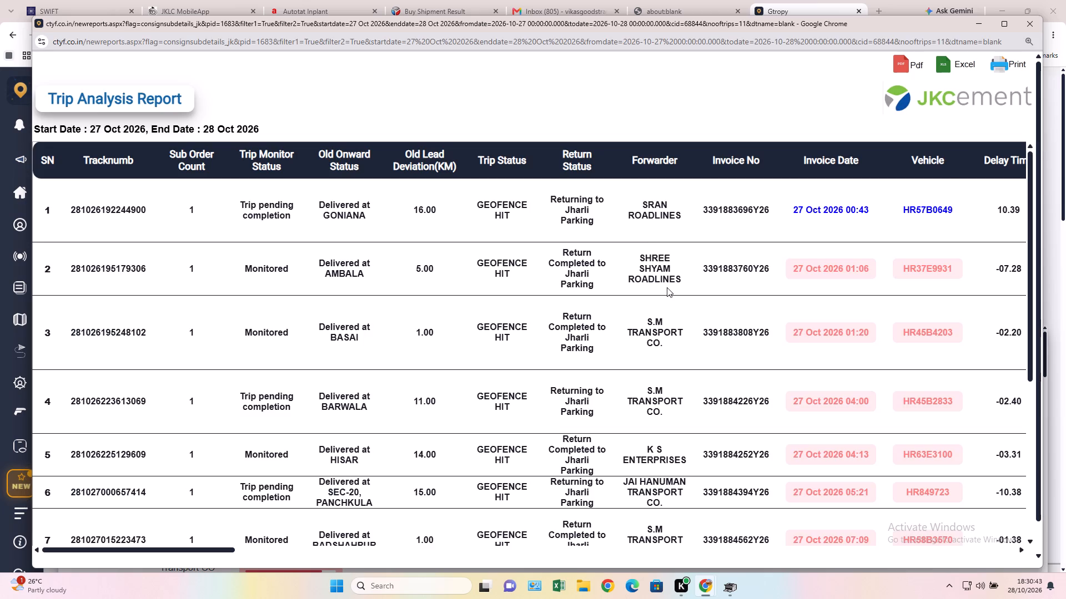
{"action": "key", "text": "ctrl+f"}
{"action": "left_click", "coordinate": [778, 89]}
{"action": "key", "text": "ctrl+f"}
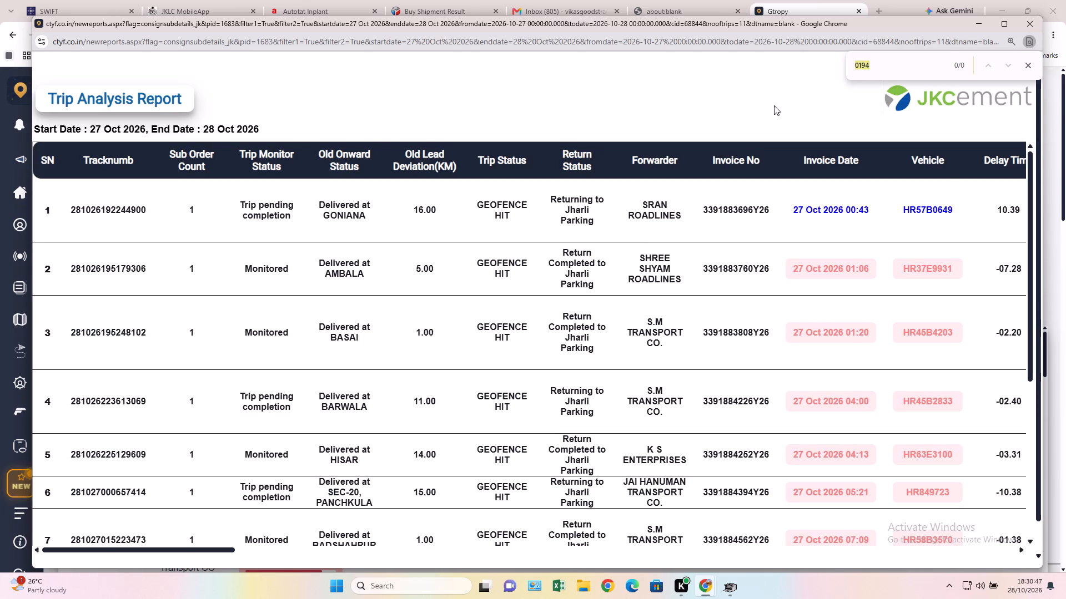
{"action": "key", "text": "BackSpace"}
{"action": "type", "text": "0194"}
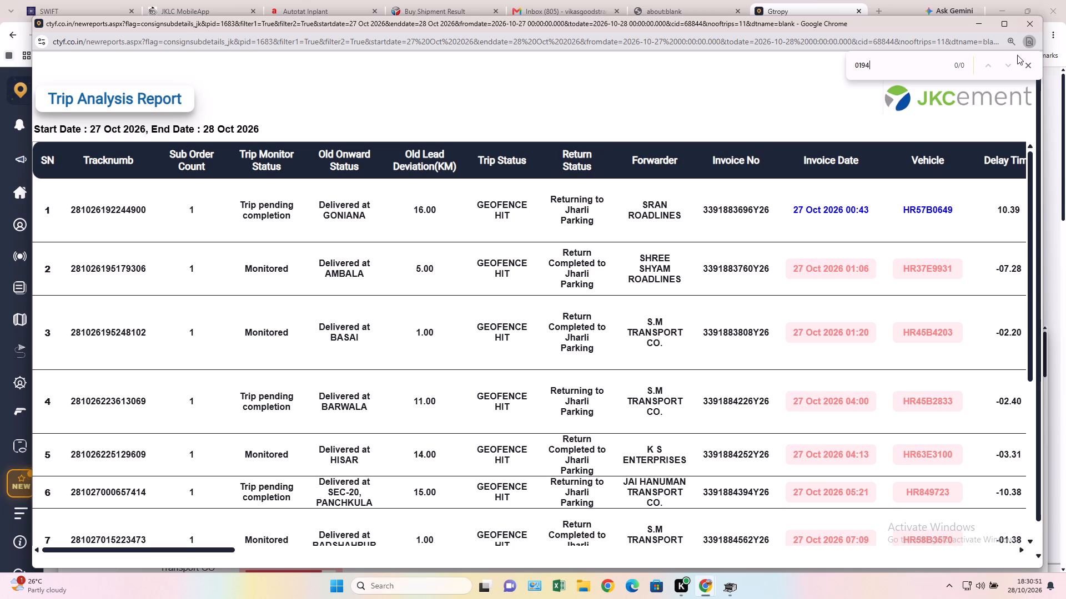
{"action": "left_click", "coordinate": [984, 65]}
{"action": "triple_click", "coordinate": [988, 65]}
{"action": "triple_click", "coordinate": [988, 65]}
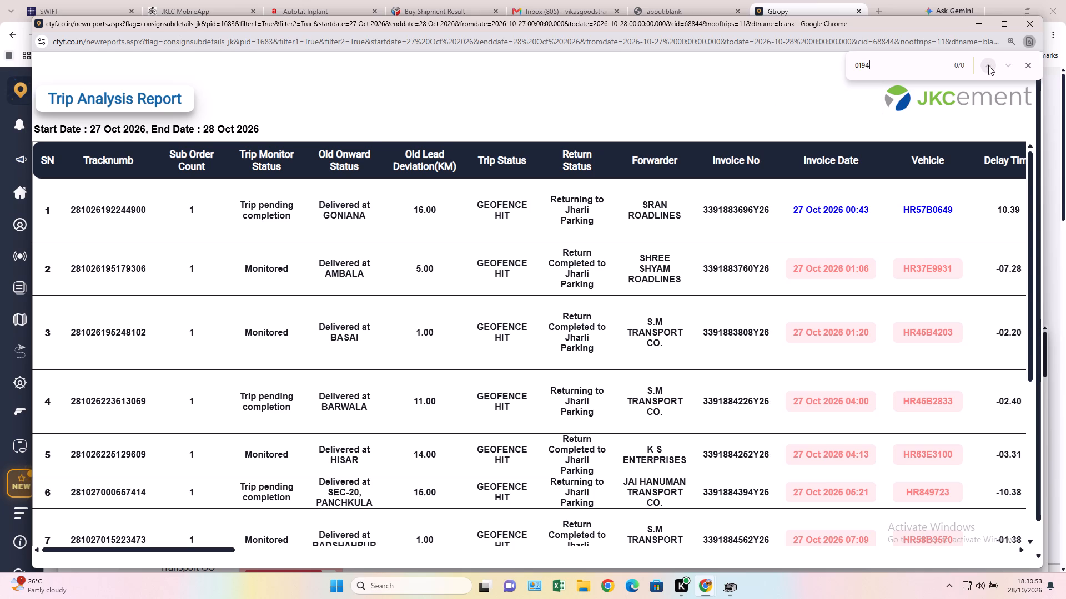
{"action": "double_click", "coordinate": [988, 65]}
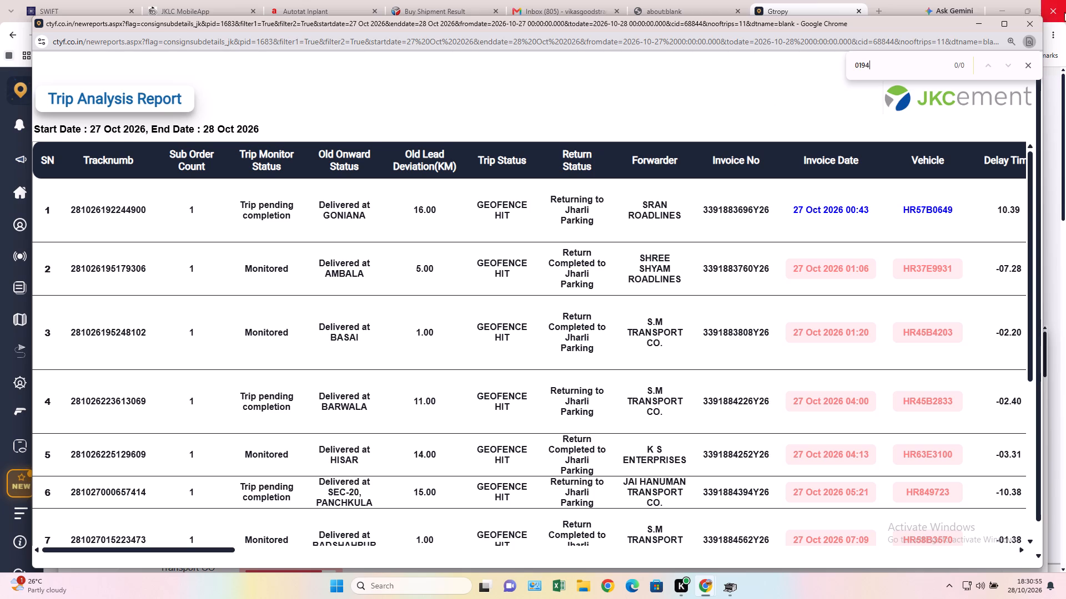
{"action": "left_click", "coordinate": [1034, 26]}
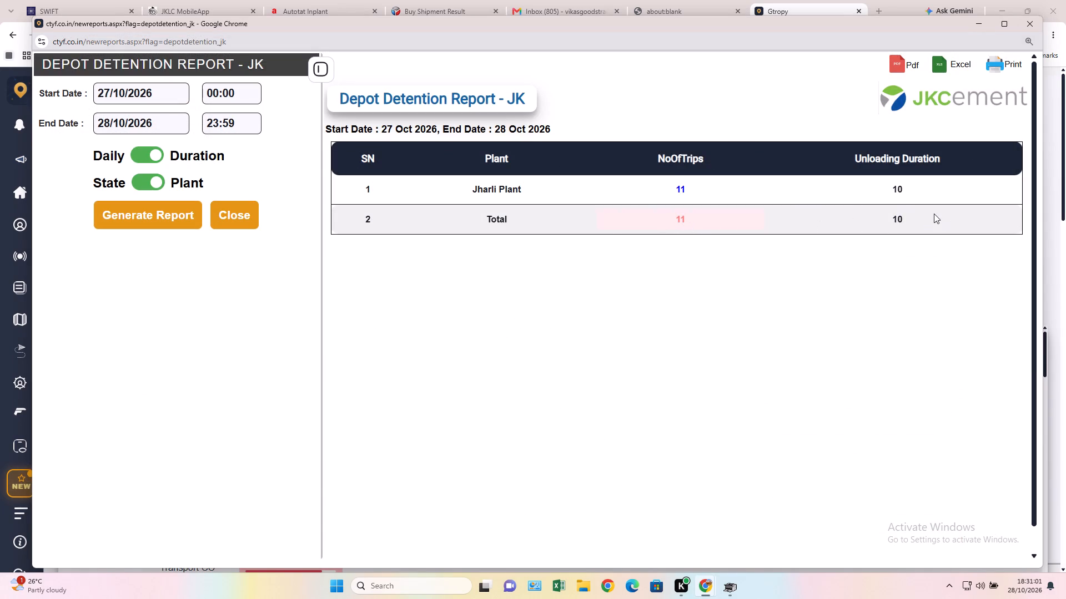
Open the trip details from the Total row, search the Trip Analysis Report for 0194, and close it.
{"action": "left_click", "coordinate": [680, 220]}
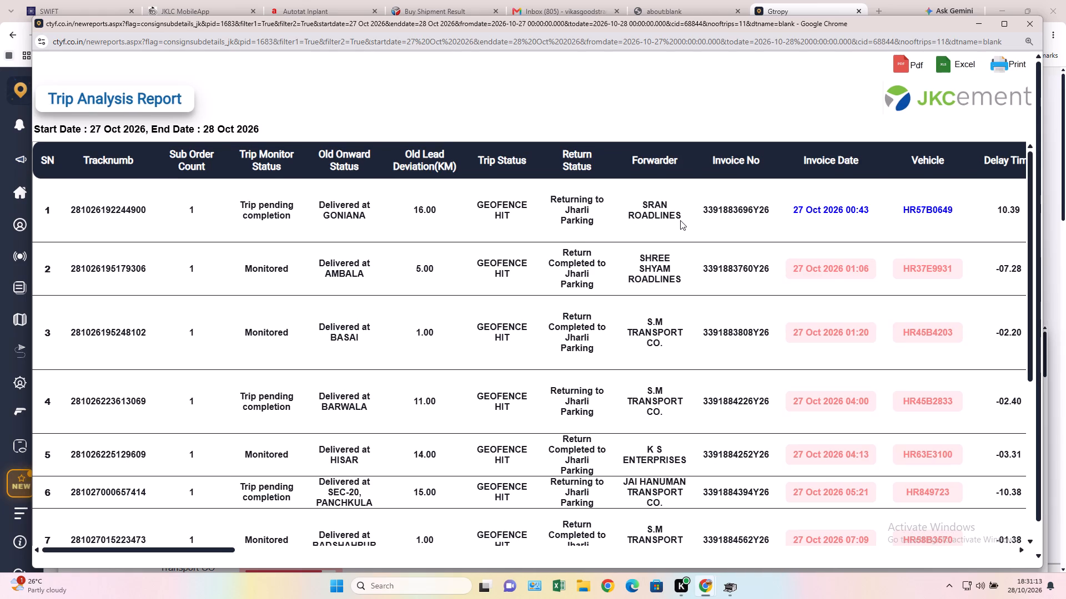
{"action": "key", "text": "ctrl+f"}
{"action": "left_click", "coordinate": [622, 105]}
{"action": "key", "text": "ctrl+f"}
{"action": "key", "text": "BackSpace"}
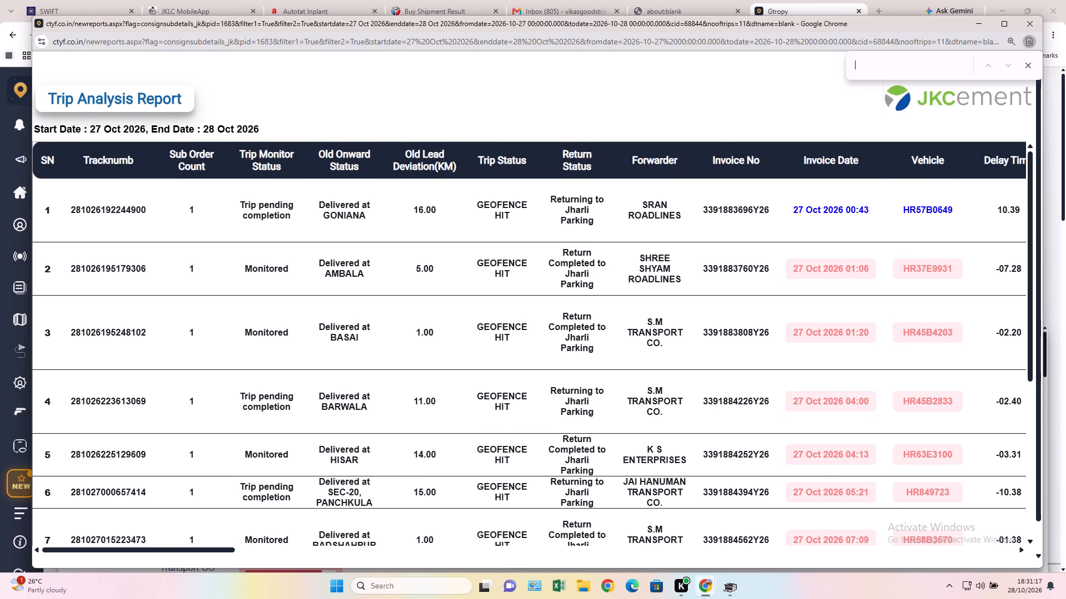
{"action": "type", "text": "0194"}
{"action": "triple_click", "coordinate": [986, 67]}
{"action": "left_click_drag", "start_coordinate": [986, 67], "coordinate": [978, 69]}
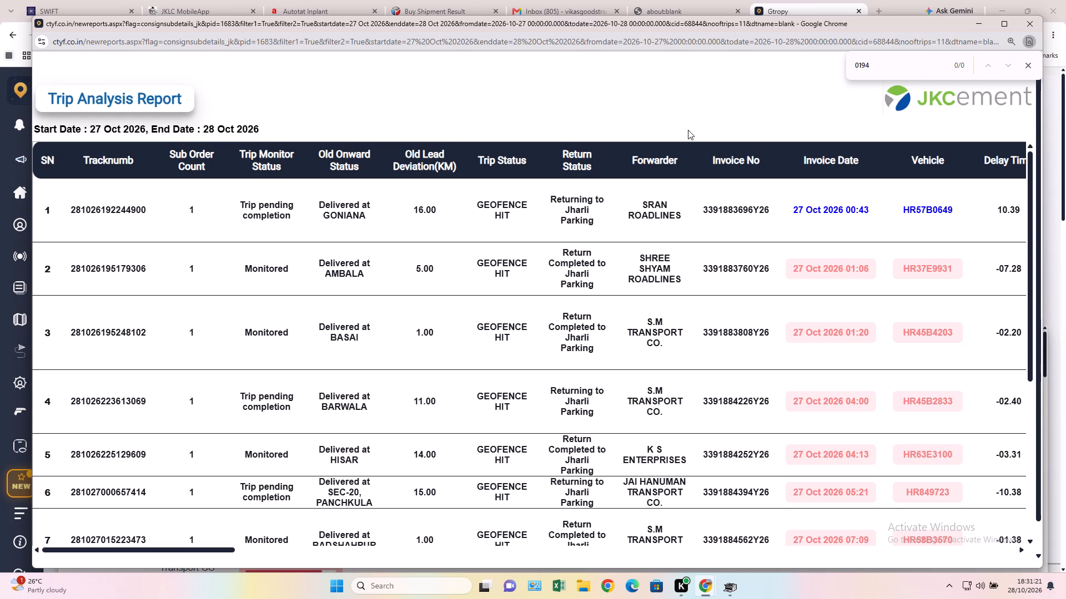
{"action": "left_click", "coordinate": [1027, 28]}
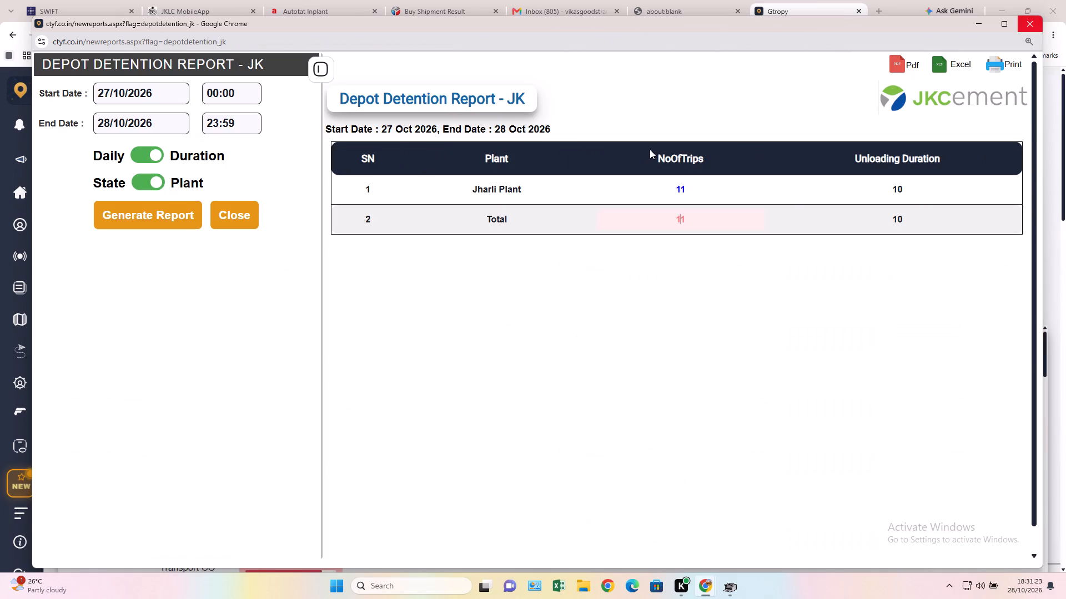
Regenerate the Depot Detention Report with the start date set to 26/10/2026.
{"action": "left_click", "coordinate": [173, 101]}
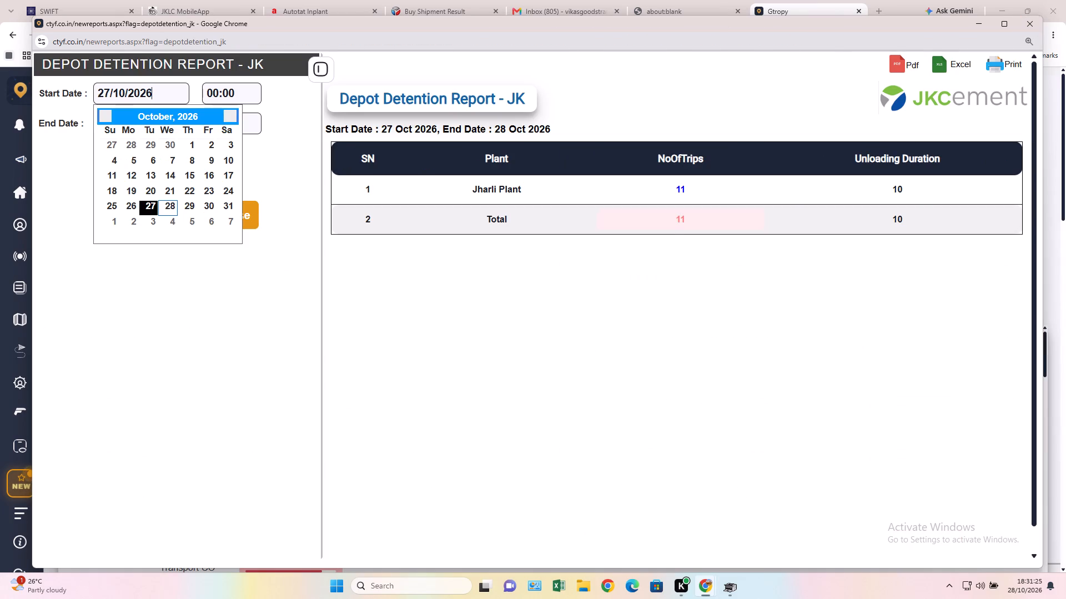
{"action": "left_click", "coordinate": [131, 209]}
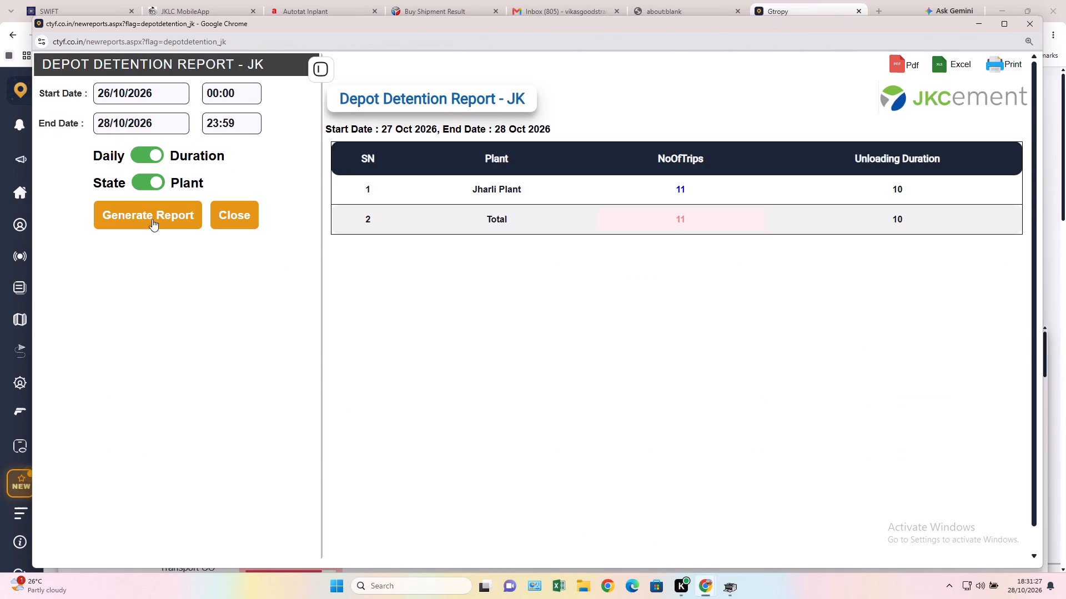
{"action": "left_click", "coordinate": [145, 207]}
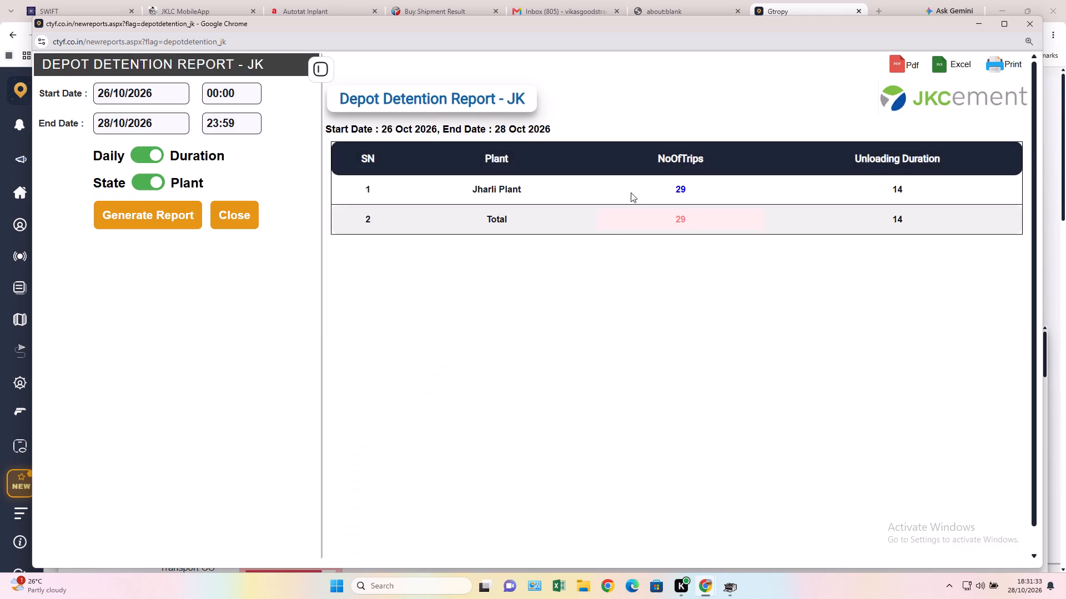
Open the Total row's trip details for 26 to 28 Oct 2026, search them for 0194, and close them.
{"action": "left_click", "coordinate": [680, 219]}
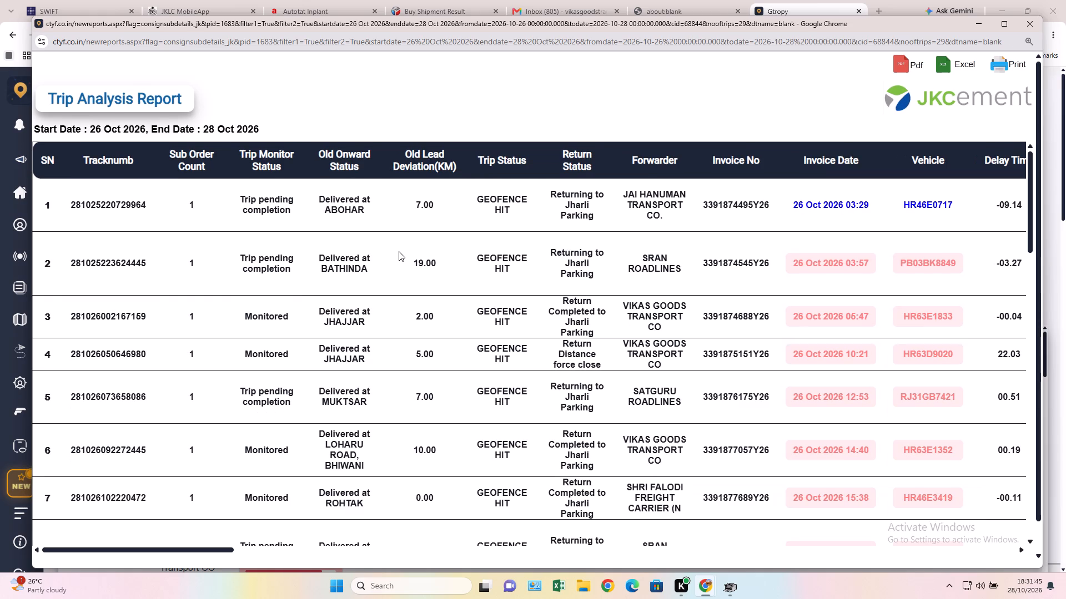
{"action": "key", "text": "ctrl+f"}
{"action": "left_click", "coordinate": [501, 105]}
{"action": "key", "text": "ctrl+f"}
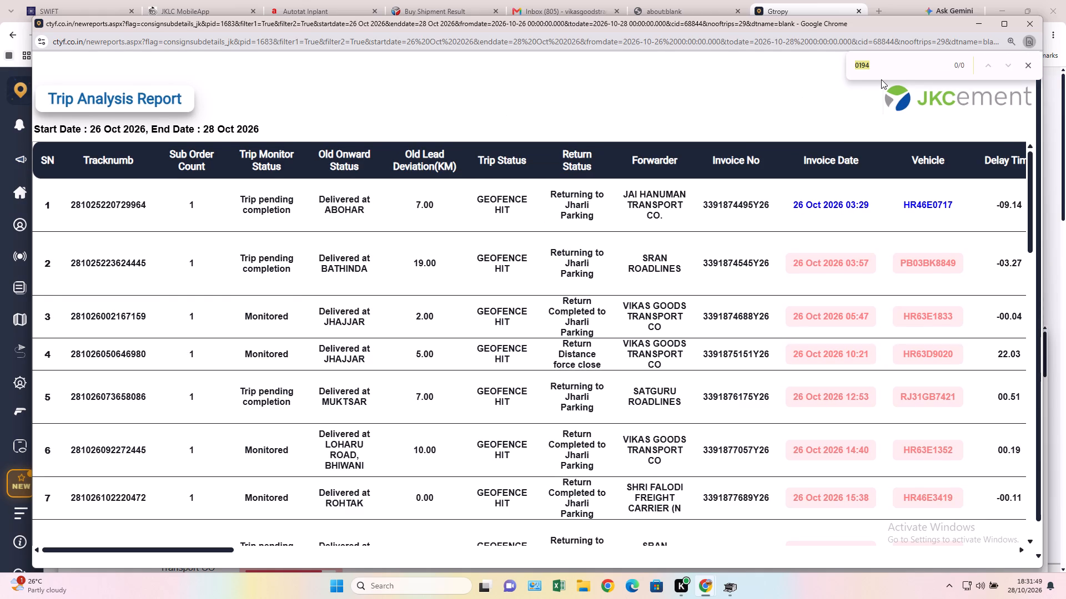
{"action": "key", "text": "BackSpace"}
{"action": "type", "text": "0194"}
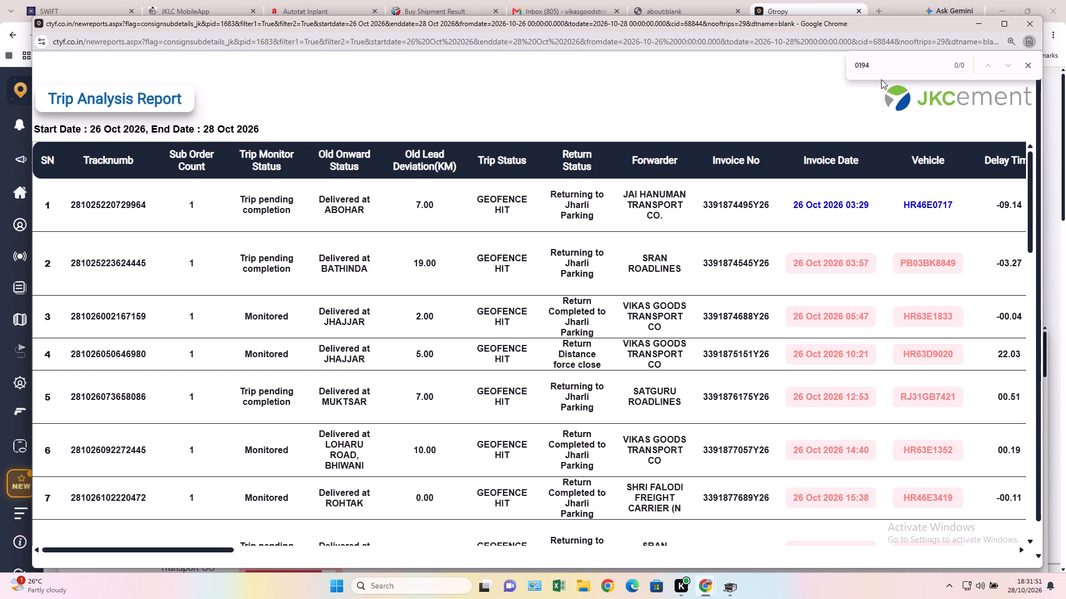
{"action": "triple_click", "coordinate": [987, 67]}
{"action": "left_click_drag", "start_coordinate": [1025, 67], "coordinate": [1028, 61]}
{"action": "left_click", "coordinate": [1034, 21]}
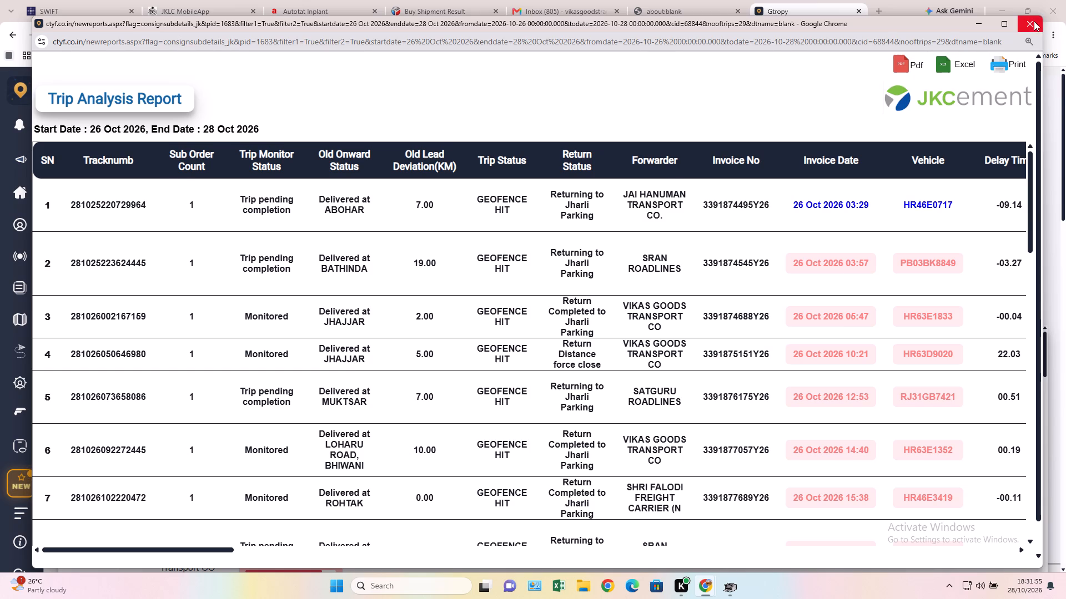
Open Jharli Plant's trip details for 26 to 28 Oct 2026 and search the Trip Analysis Report for 0194.
{"action": "left_click", "coordinate": [622, 189]}
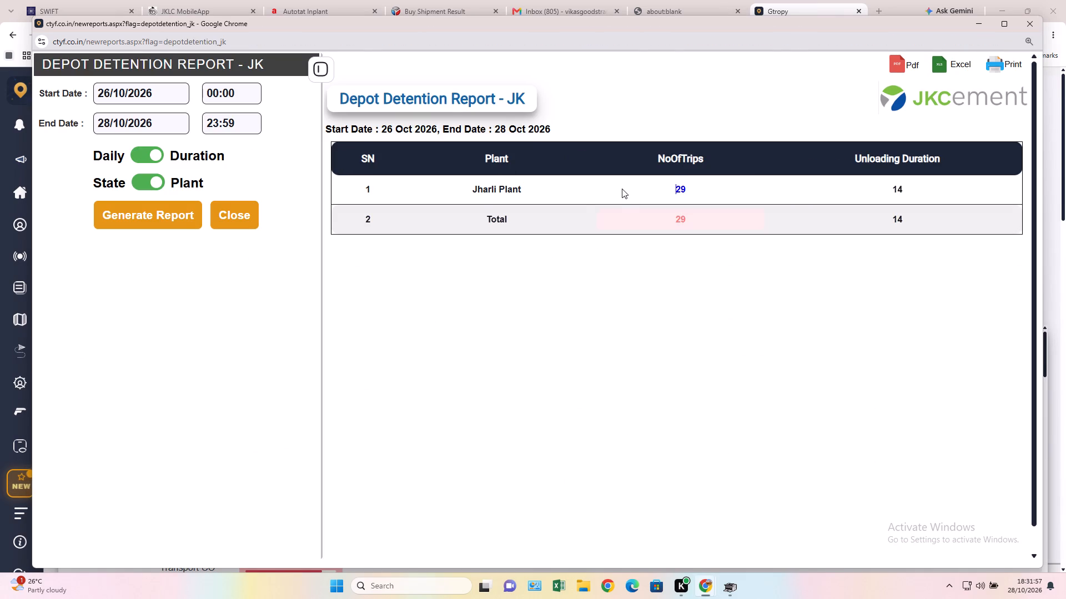
{"action": "left_click", "coordinate": [487, 186]}
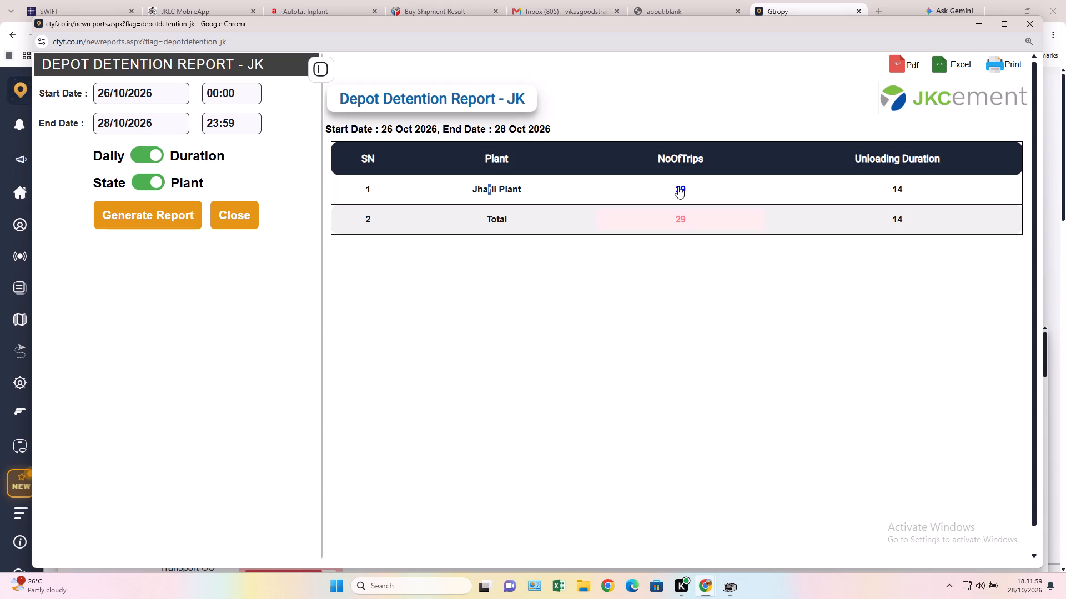
{"action": "left_click", "coordinate": [683, 189]}
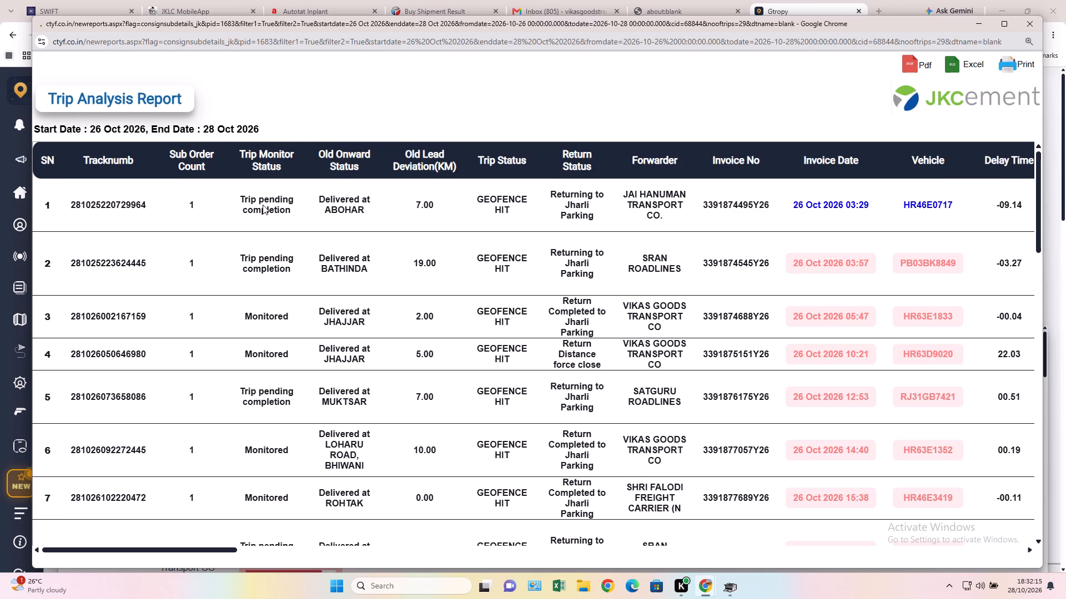
{"action": "key", "text": "ctrl+f"}
{"action": "key", "text": "BackSpace"}
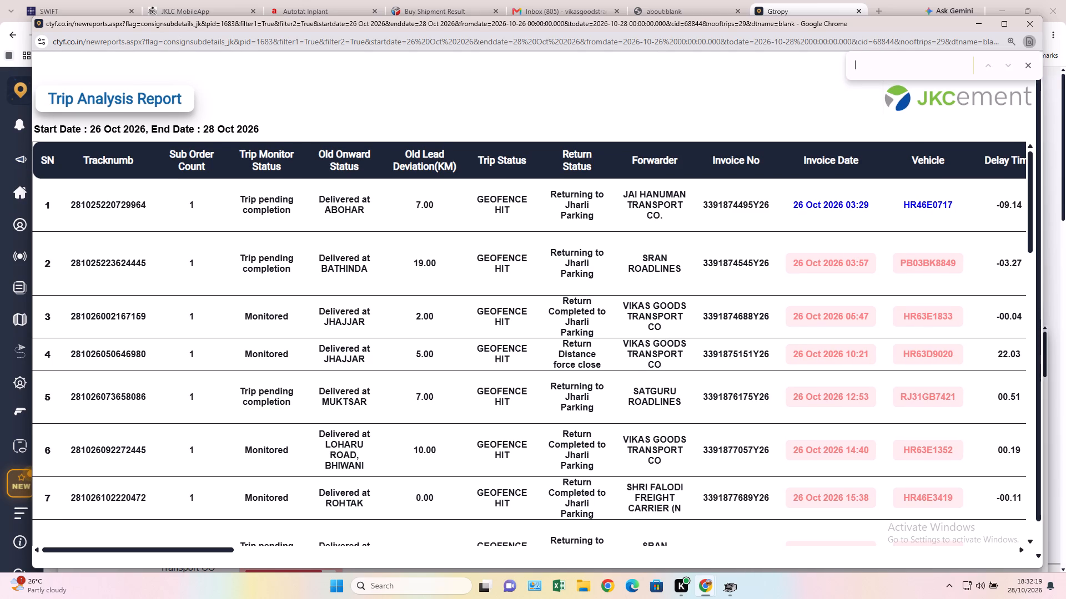
{"action": "type", "text": "0194"}
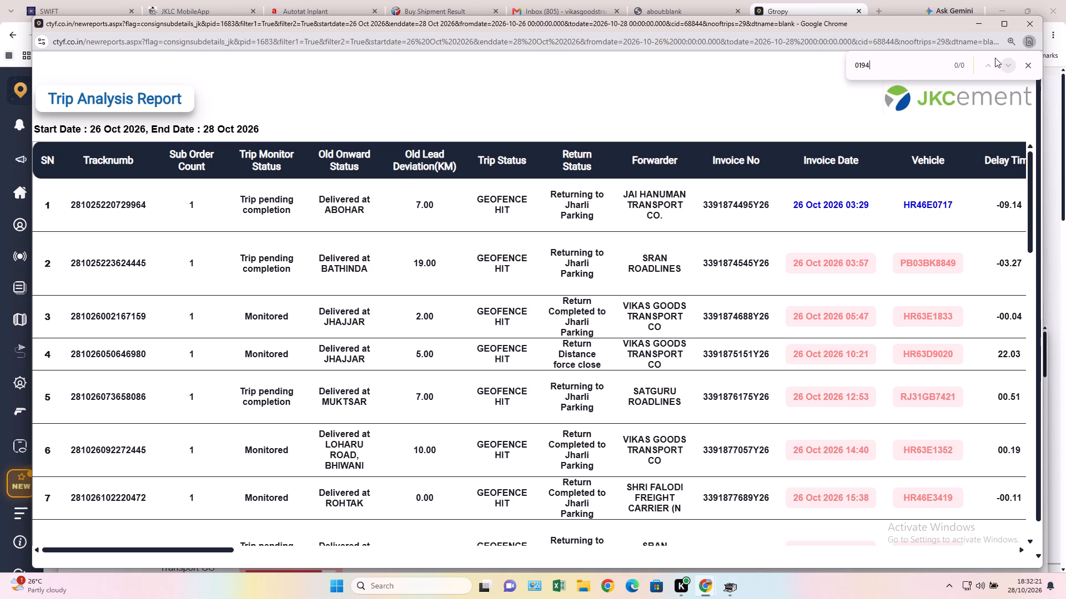
{"action": "triple_click", "coordinate": [987, 64]}
{"action": "triple_click", "coordinate": [987, 64]}
{"action": "double_click", "coordinate": [987, 64]}
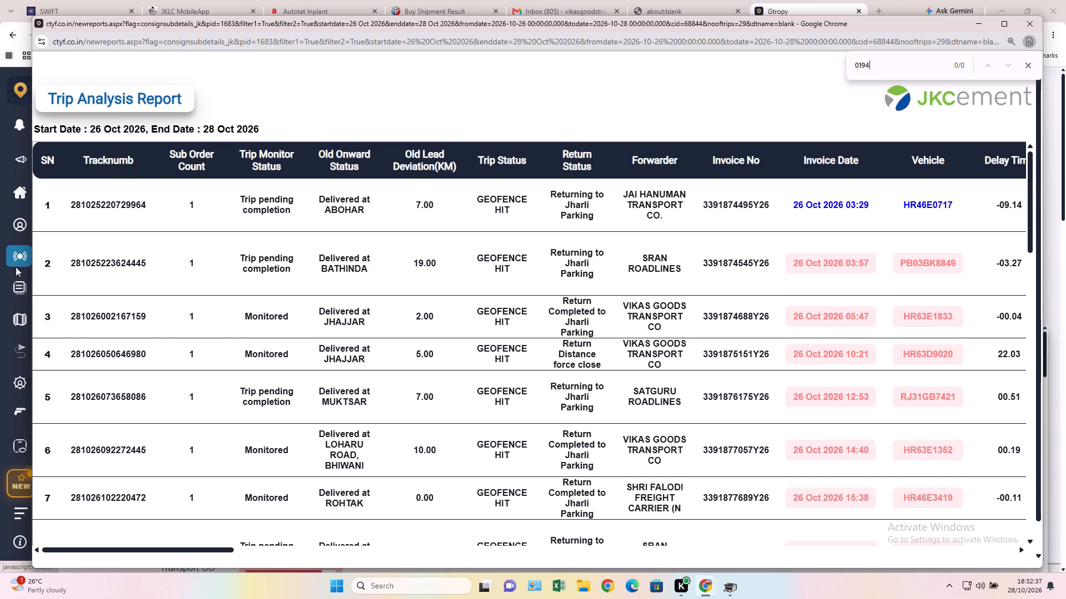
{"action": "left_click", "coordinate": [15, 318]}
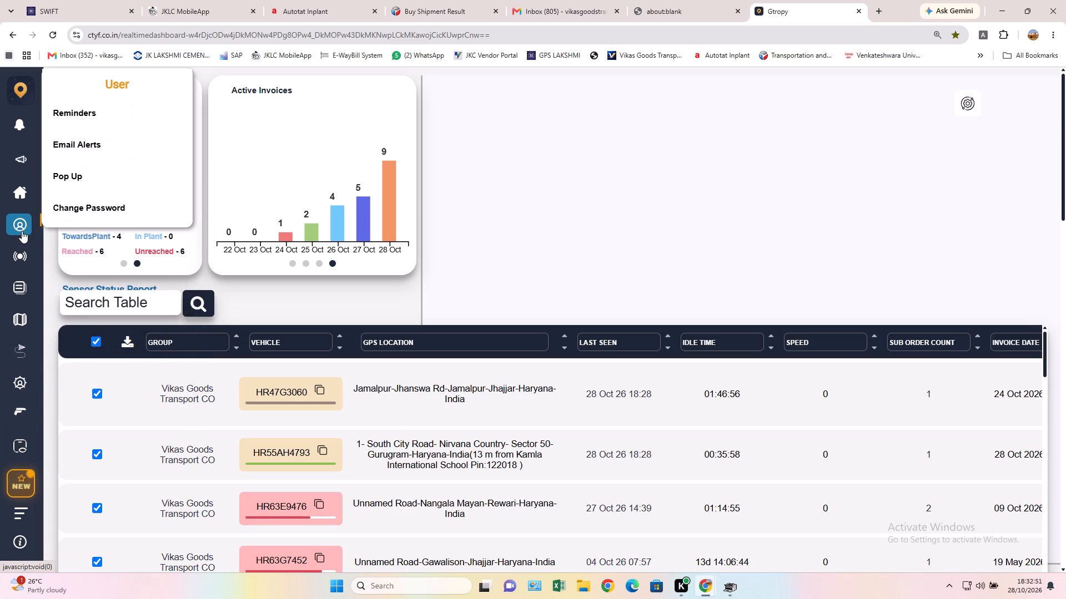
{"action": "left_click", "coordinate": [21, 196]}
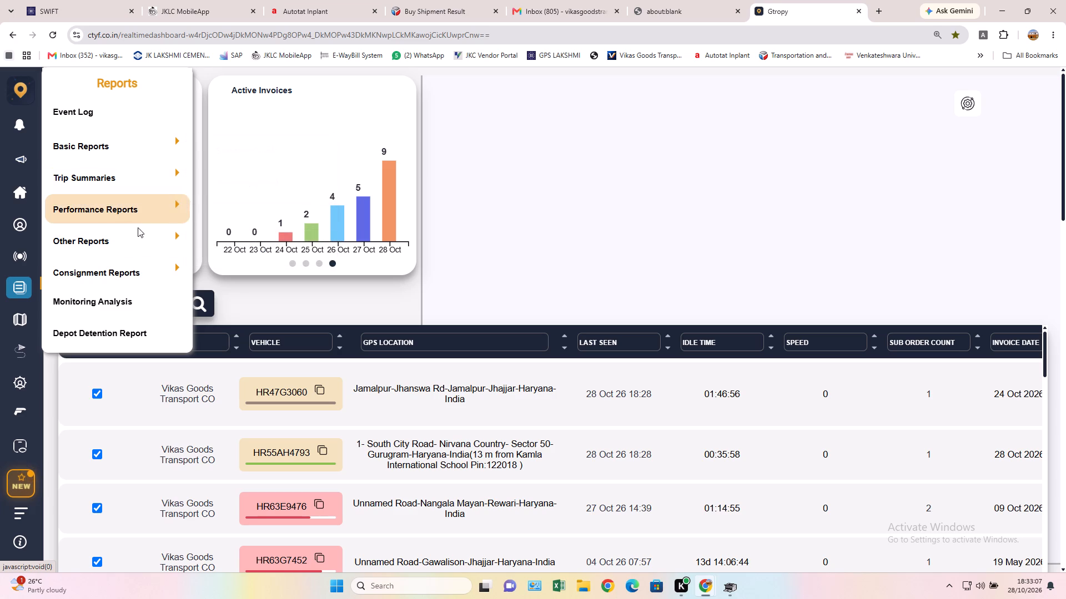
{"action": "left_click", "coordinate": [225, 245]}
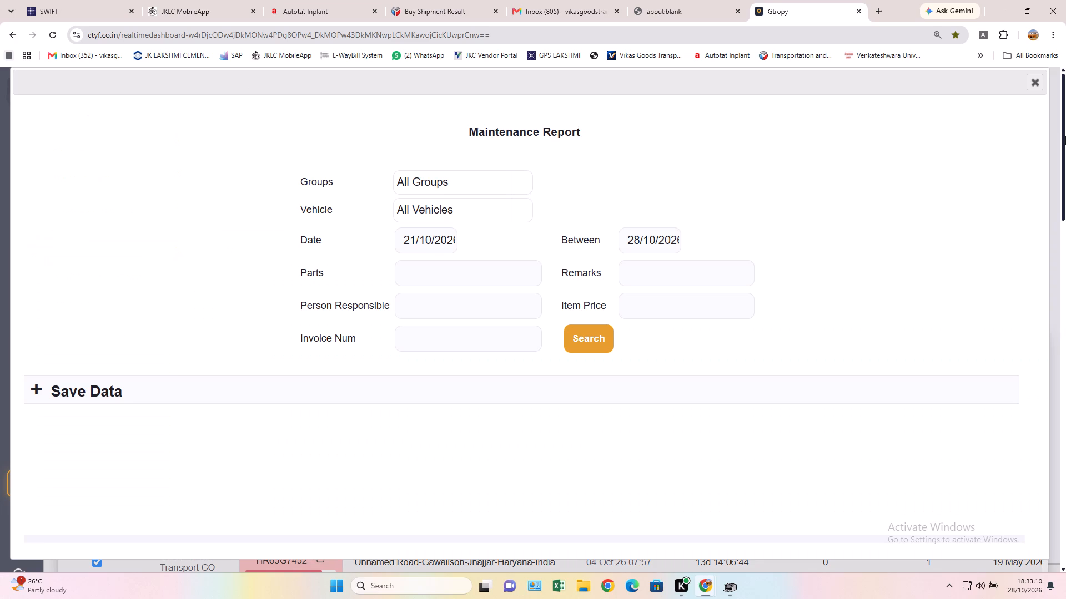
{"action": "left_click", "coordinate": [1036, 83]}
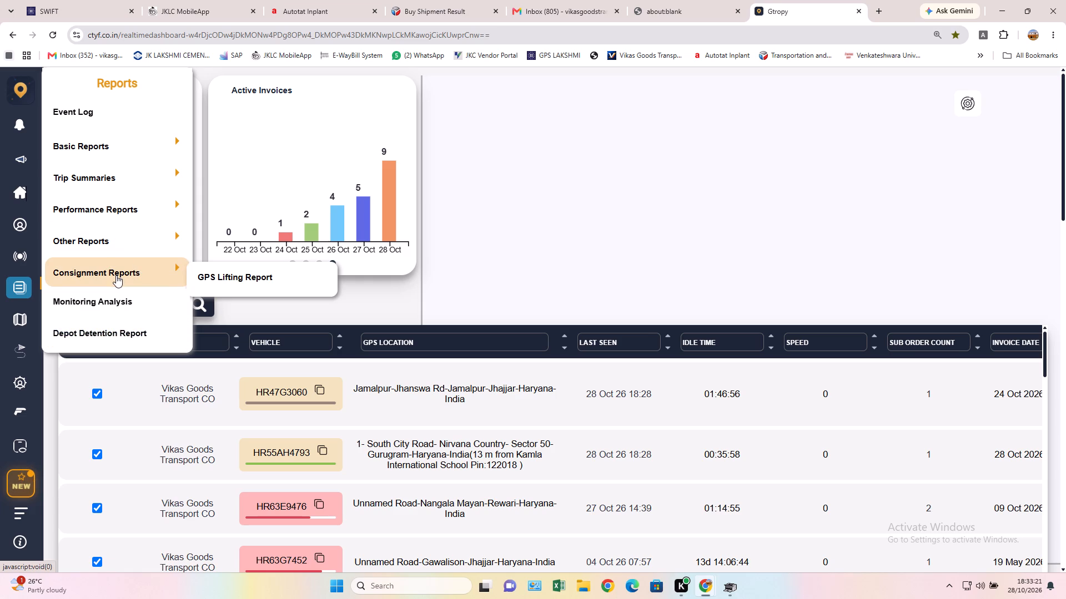
Generate the GPS Lifting Report for 27/10/2026 00:00 to 28/10/2026 23:59.
{"action": "left_click", "coordinate": [214, 275]}
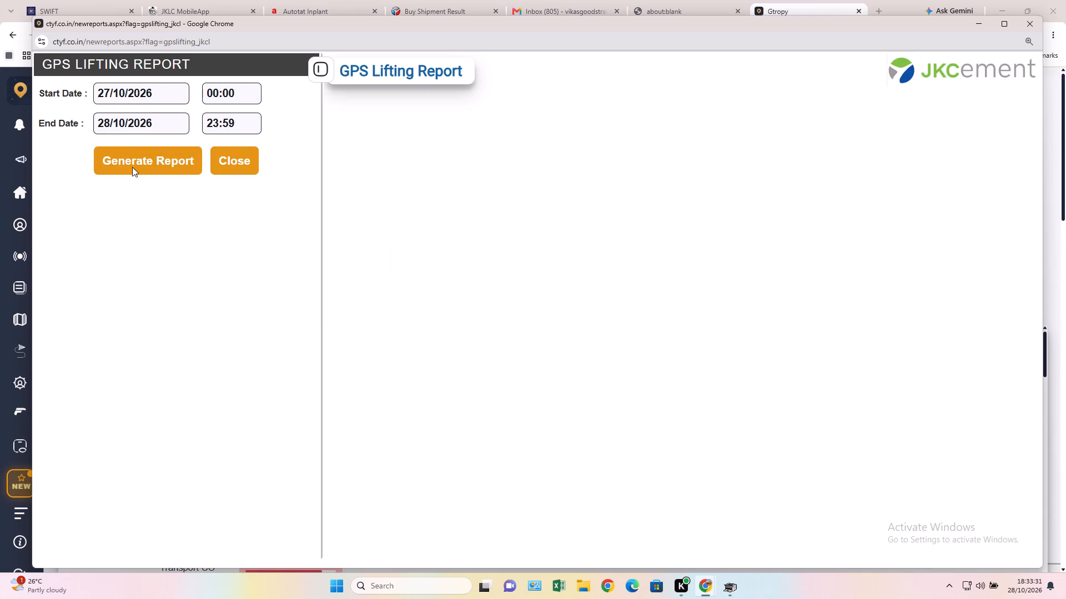
{"action": "left_click", "coordinate": [132, 167]}
{"action": "left_click", "coordinate": [135, 160]}
{"action": "left_click", "coordinate": [153, 156]}
{"action": "left_click", "coordinate": [150, 160]}
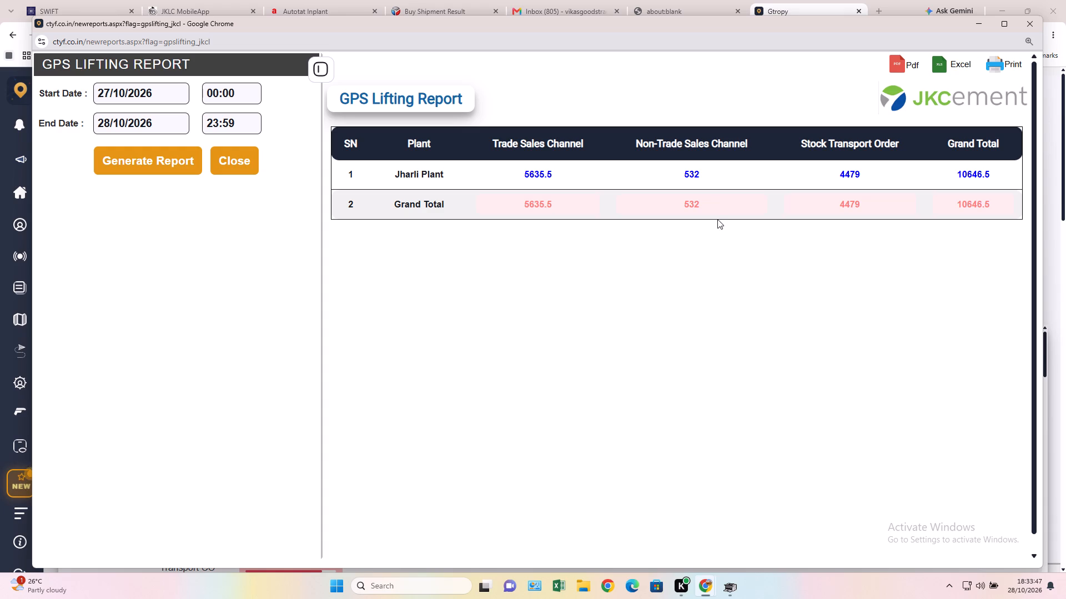
Open the Non-Trade Sales Channel details from the Grand Total row of the GPS Lifting Report.
{"action": "left_click", "coordinate": [695, 201]}
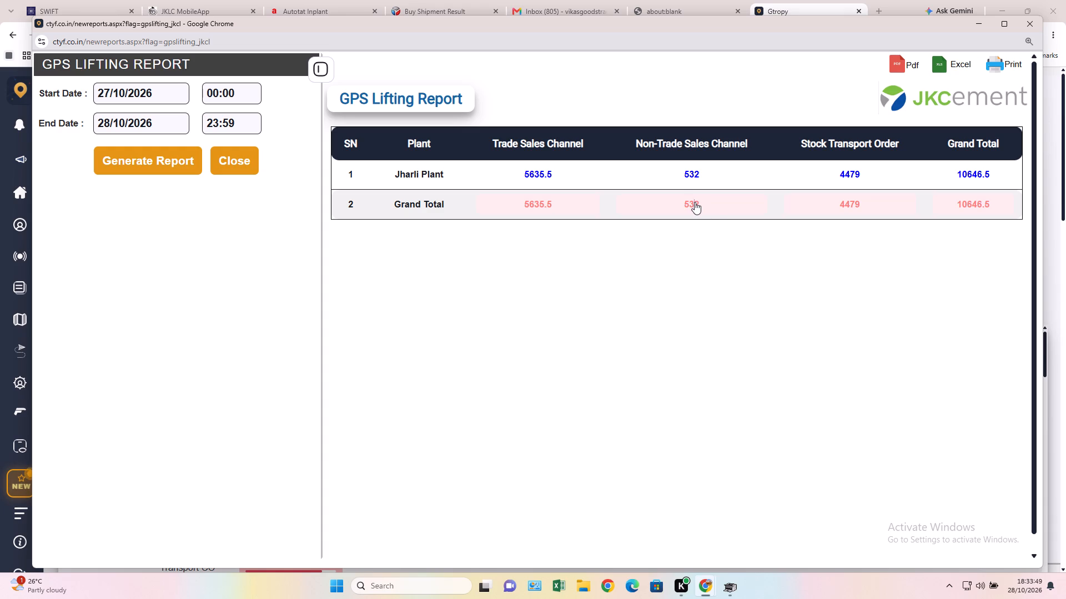
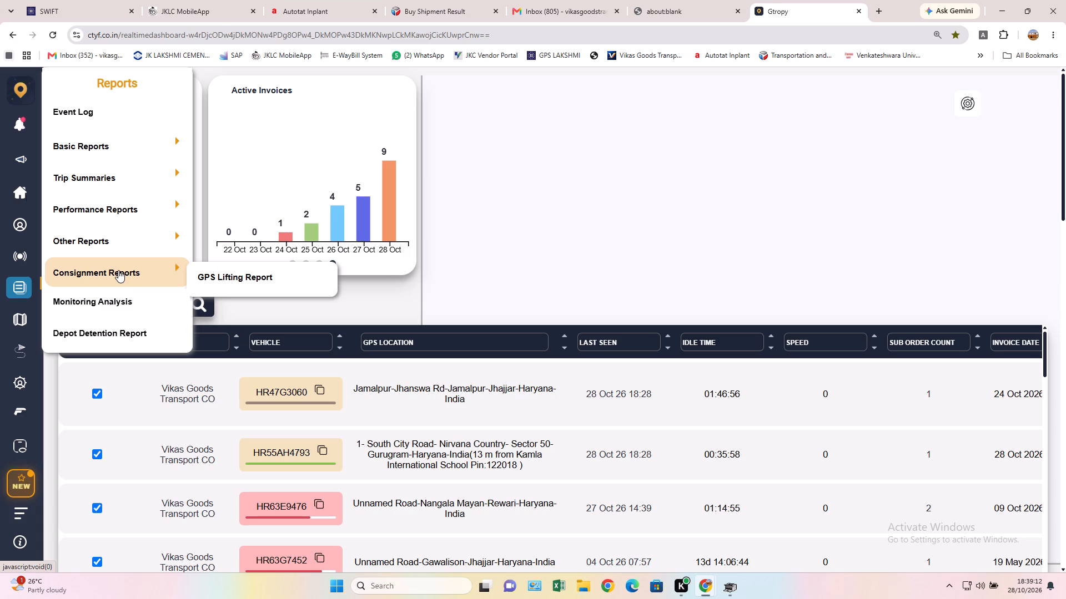
Open the GPS Lifting Report and generate it for 27/10/2026 00:00 to 28/10/2026 23:59.
{"action": "left_click", "coordinate": [212, 277]}
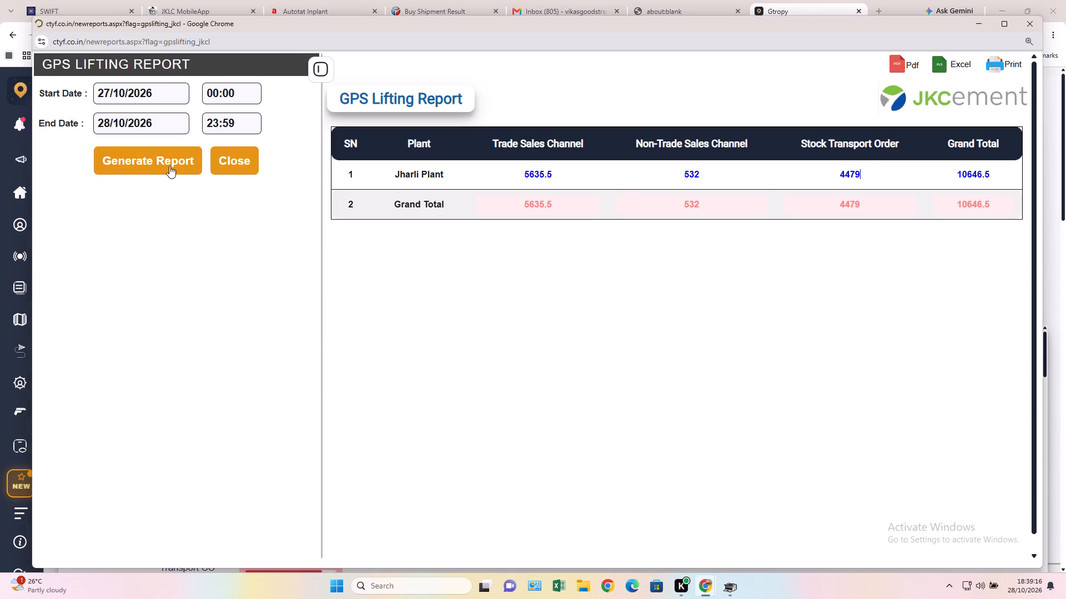
{"action": "left_click", "coordinate": [157, 158]}
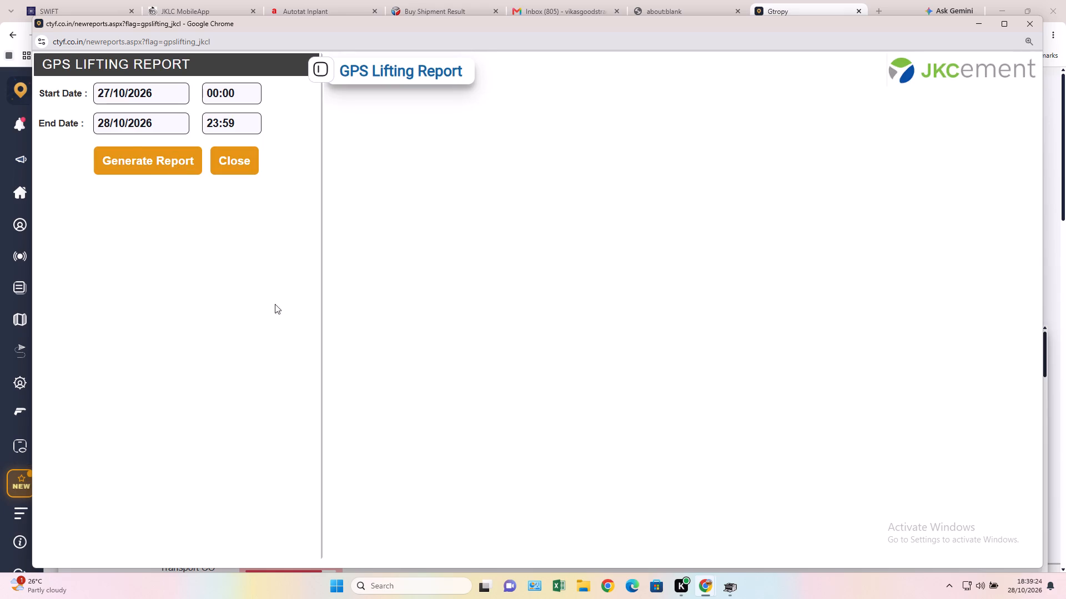
{"action": "left_click", "coordinate": [142, 159]}
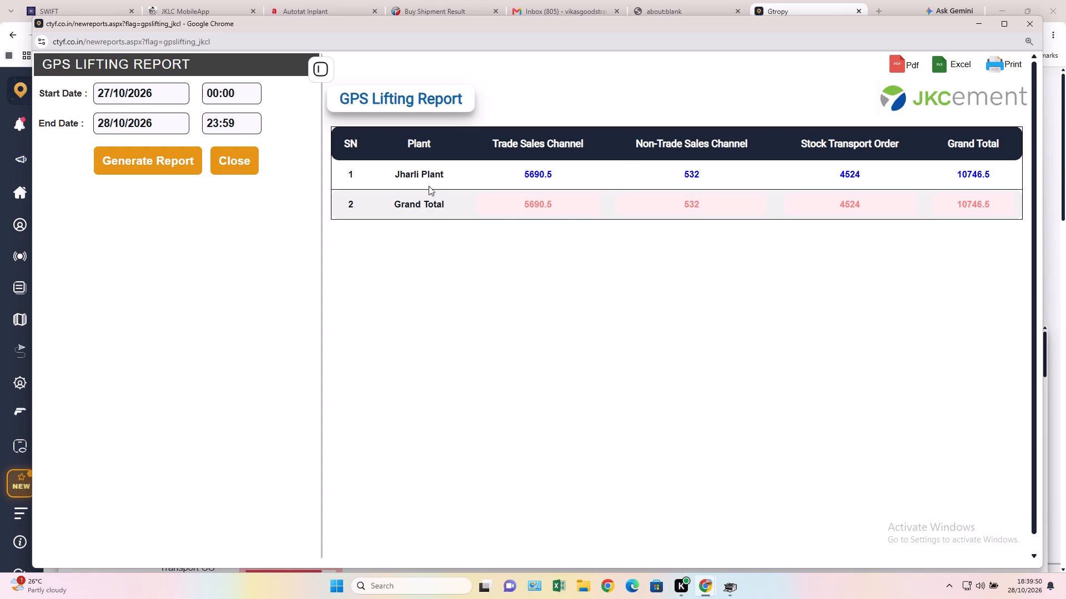
{"action": "left_click", "coordinate": [542, 205]}
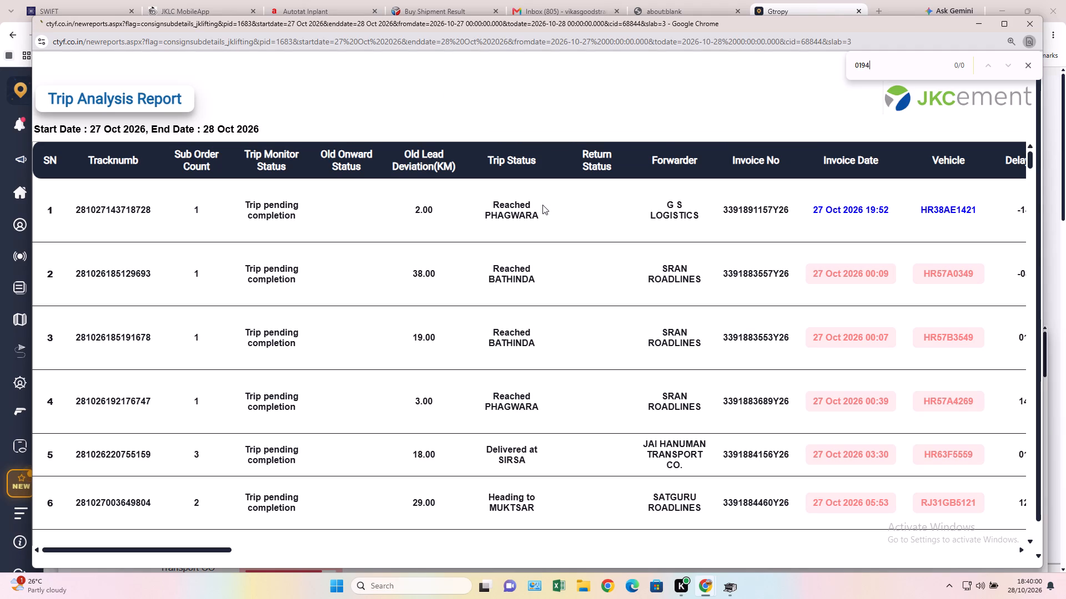
{"action": "key", "text": "ctrl+f"}
{"action": "key", "text": "BackSpace"}
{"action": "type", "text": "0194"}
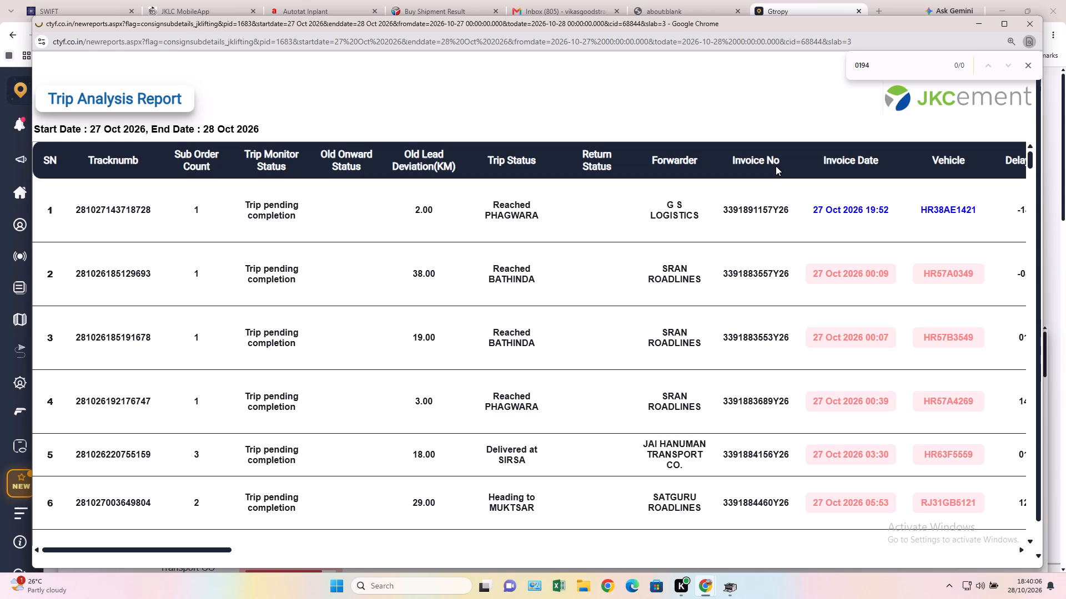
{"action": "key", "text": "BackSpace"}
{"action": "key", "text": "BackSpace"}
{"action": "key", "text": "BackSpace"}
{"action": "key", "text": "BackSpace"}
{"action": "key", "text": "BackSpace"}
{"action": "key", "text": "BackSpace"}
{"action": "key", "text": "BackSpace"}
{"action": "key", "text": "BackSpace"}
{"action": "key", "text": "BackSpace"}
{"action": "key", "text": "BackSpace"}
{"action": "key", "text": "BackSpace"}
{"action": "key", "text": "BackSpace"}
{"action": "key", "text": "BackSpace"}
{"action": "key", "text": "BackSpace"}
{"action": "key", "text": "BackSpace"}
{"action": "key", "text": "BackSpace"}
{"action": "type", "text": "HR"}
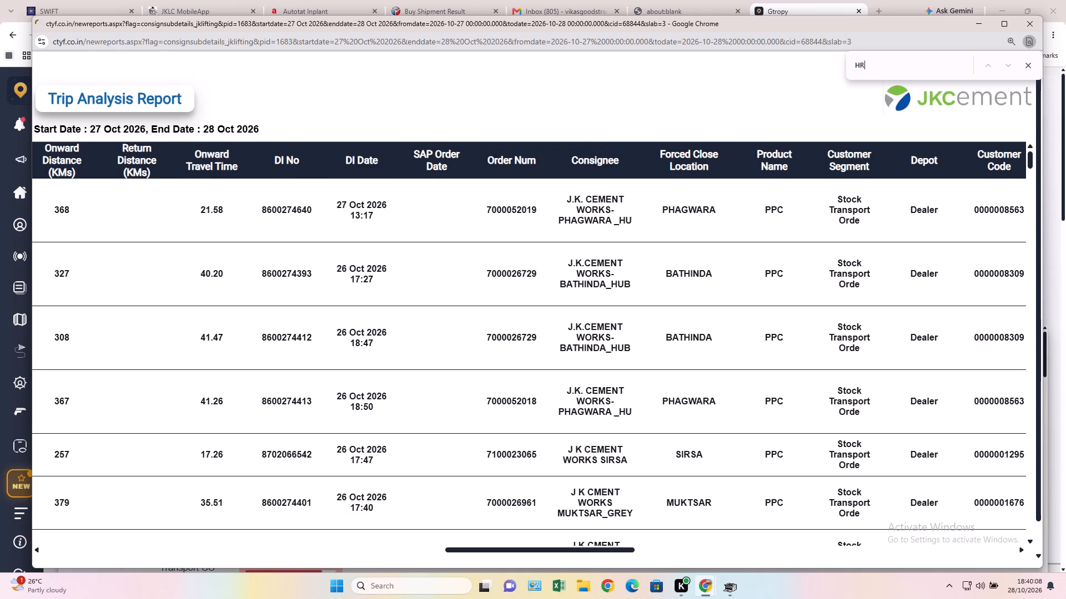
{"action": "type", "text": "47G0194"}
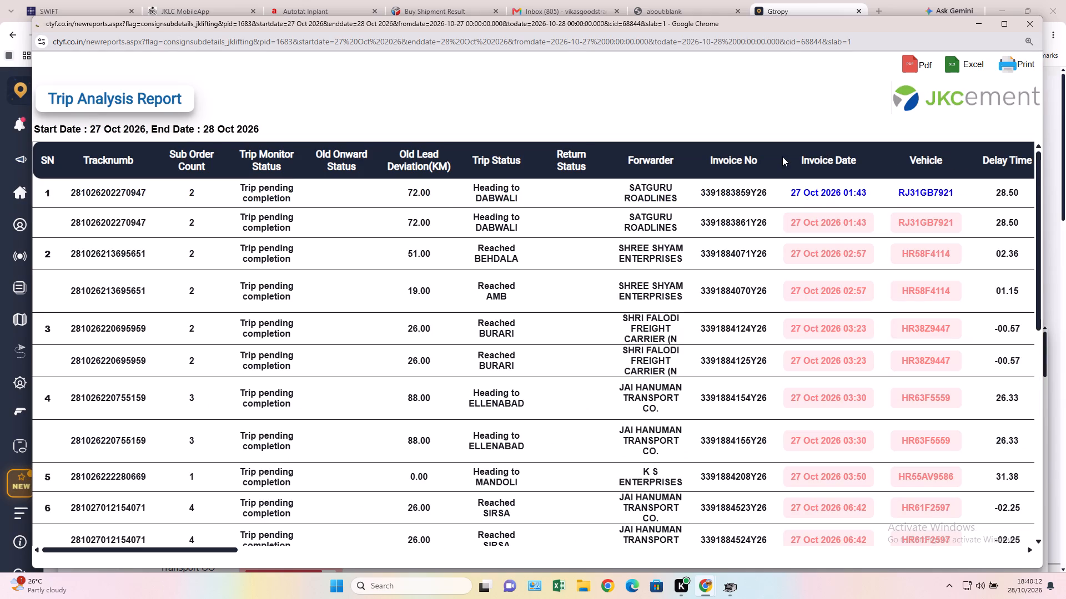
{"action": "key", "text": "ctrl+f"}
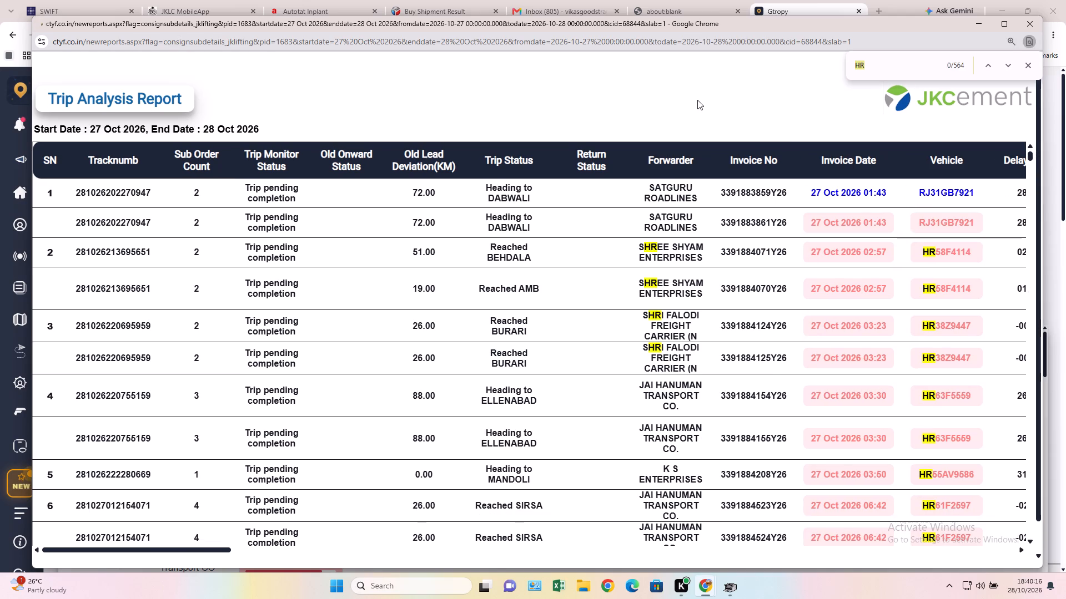
{"action": "left_click", "coordinate": [900, 63]}
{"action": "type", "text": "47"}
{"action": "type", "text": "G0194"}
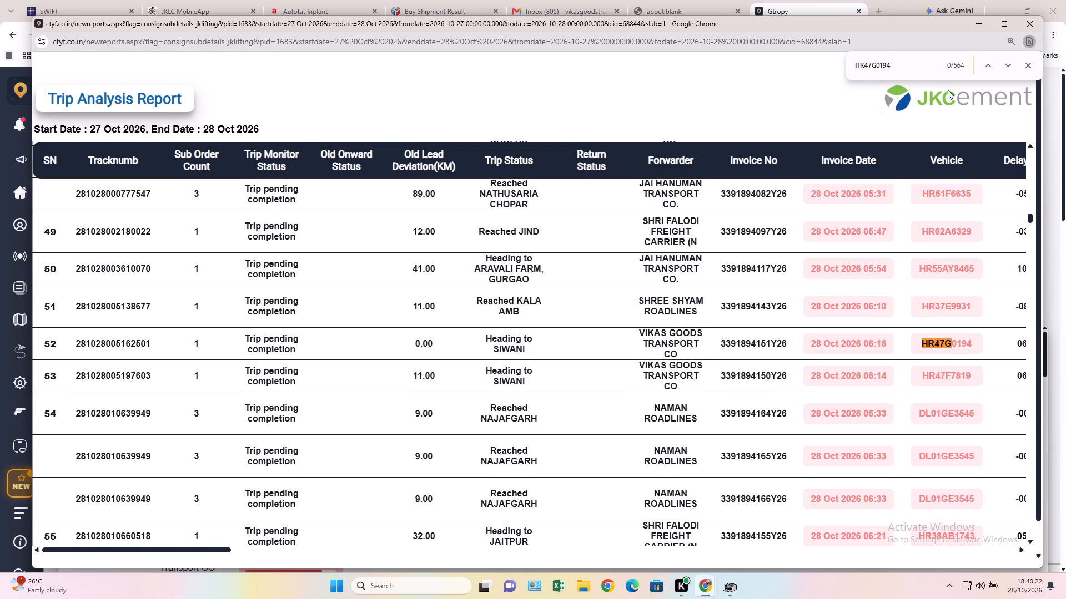
{"action": "left_click", "coordinate": [933, 341]}
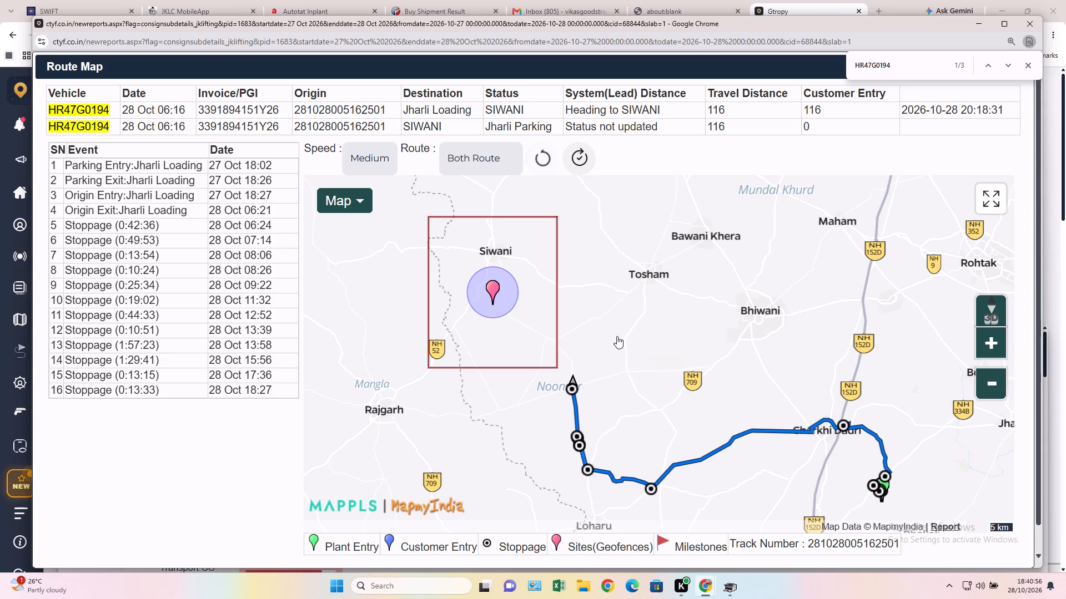
{"action": "scroll", "coordinate": [611, 334], "scroll_direction": "up", "scroll_amount": 3}
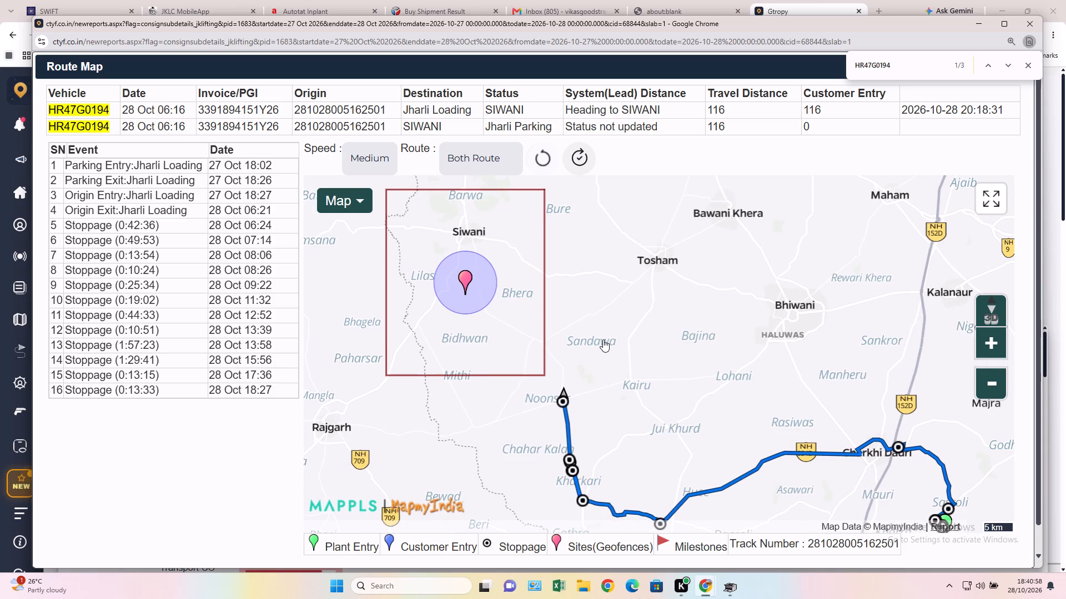
{"action": "scroll", "coordinate": [603, 339], "scroll_direction": "up", "scroll_amount": 4}
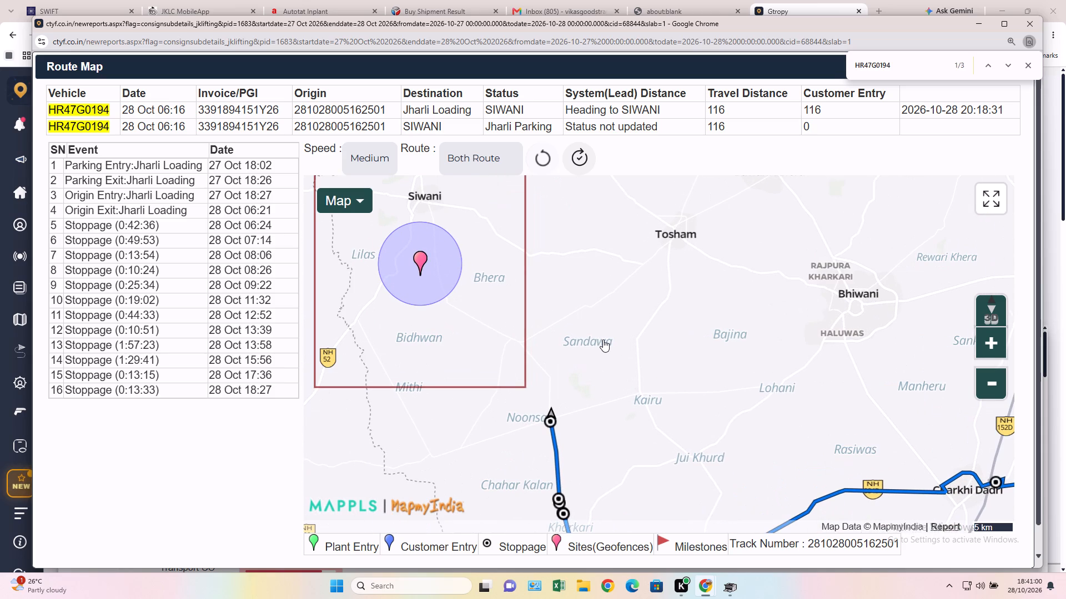
{"action": "scroll", "coordinate": [603, 339], "scroll_direction": "up", "scroll_amount": 1}
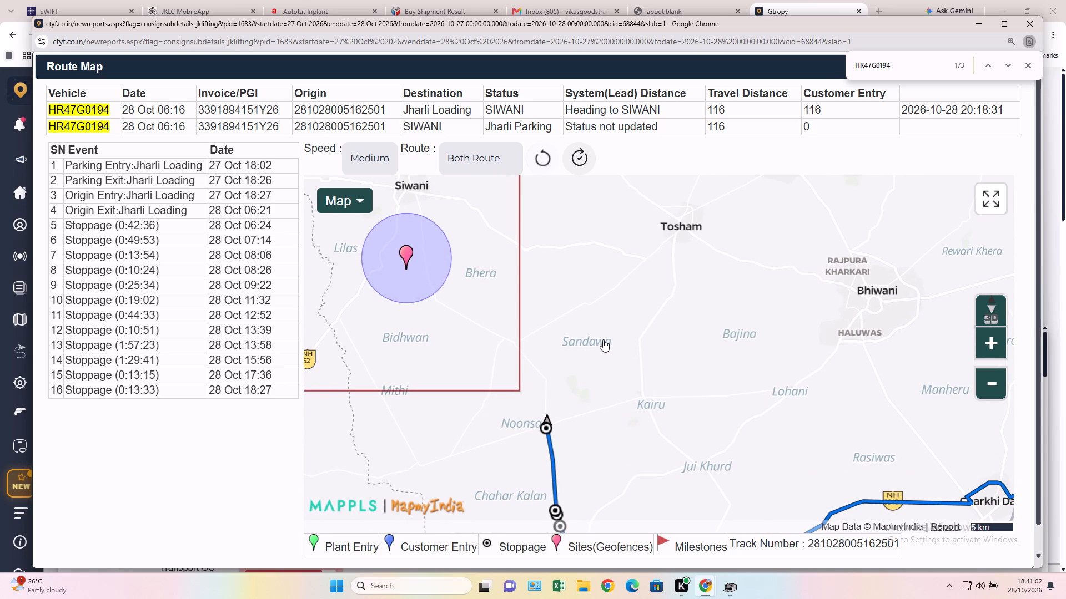
{"action": "scroll", "coordinate": [603, 339], "scroll_direction": "up", "scroll_amount": 3}
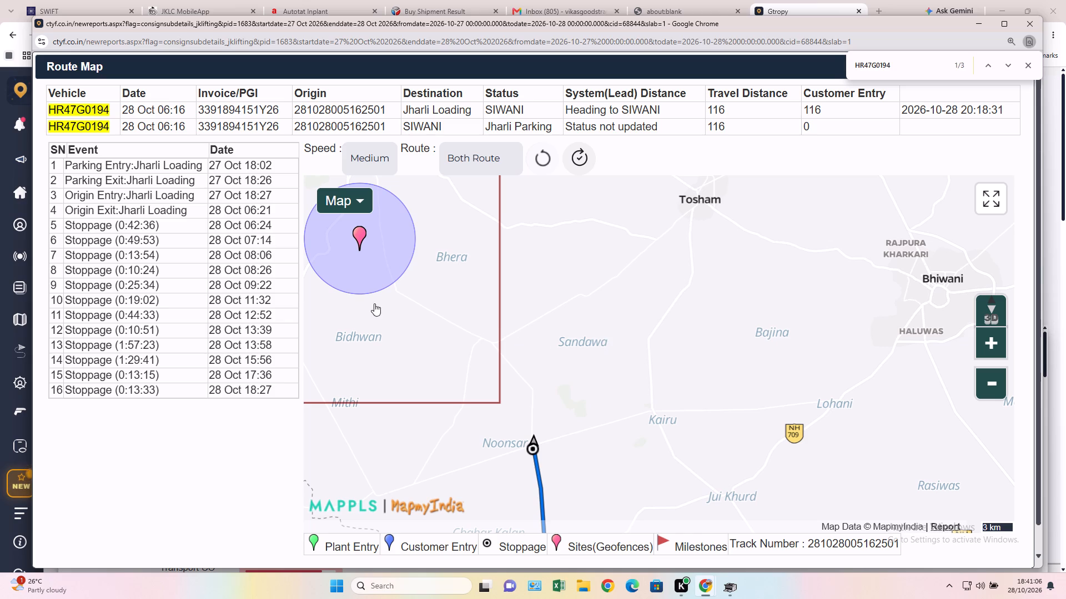
{"action": "left_click_drag", "start_coordinate": [374, 303], "coordinate": [441, 361]}
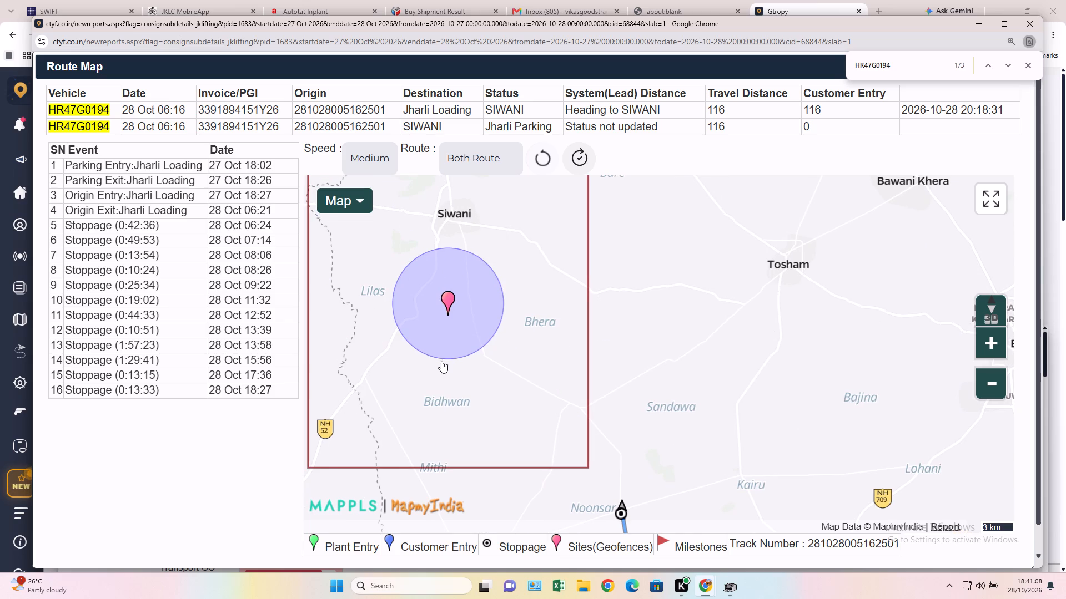
{"action": "left_click_drag", "start_coordinate": [441, 361], "coordinate": [412, 338]}
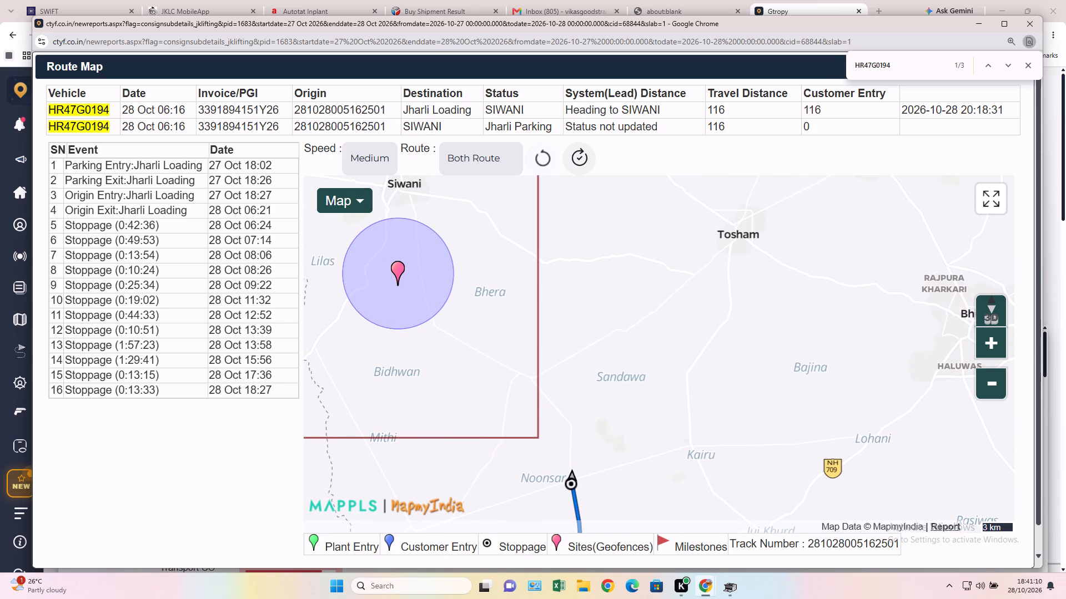
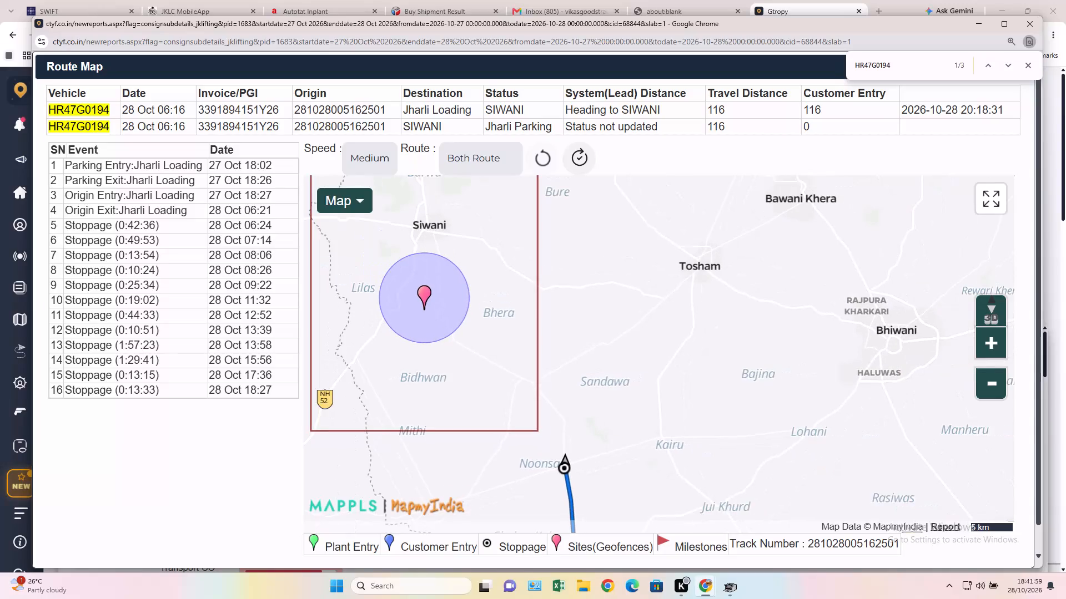
{"action": "scroll", "coordinate": [536, 401], "scroll_direction": "down", "scroll_amount": 3}
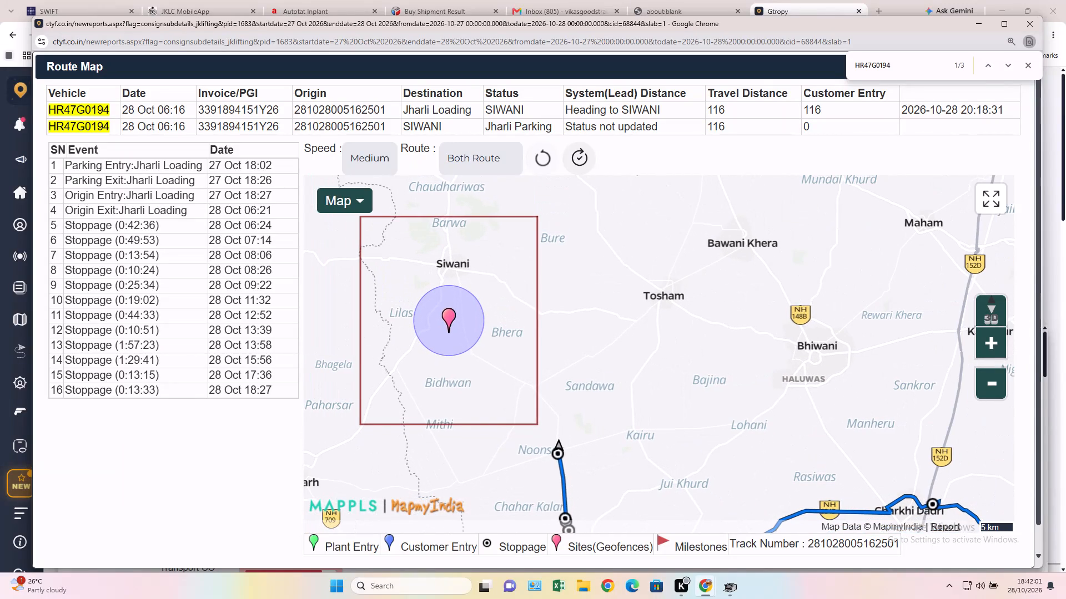
{"action": "scroll", "coordinate": [541, 453], "scroll_direction": "up", "scroll_amount": 3}
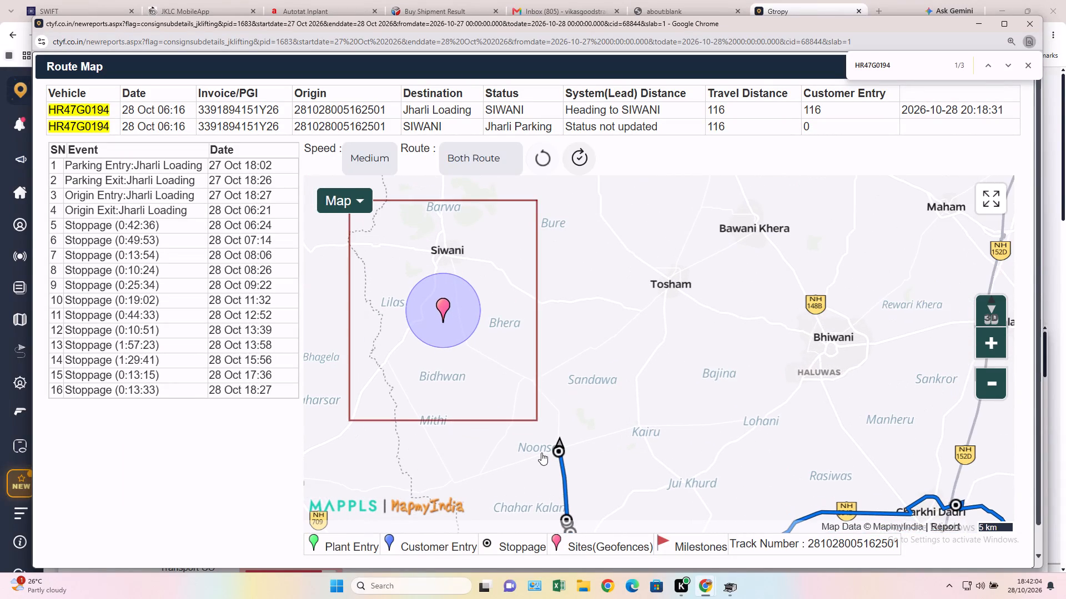
{"action": "scroll", "coordinate": [541, 453], "scroll_direction": "up", "scroll_amount": 6}
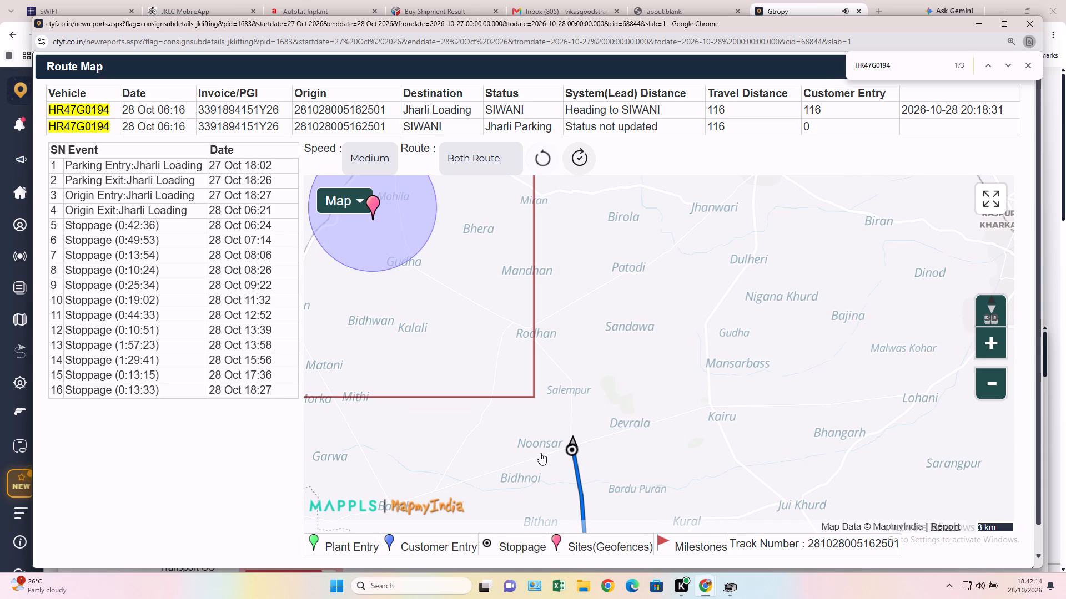
{"action": "scroll", "coordinate": [540, 453], "scroll_direction": "down", "scroll_amount": 2}
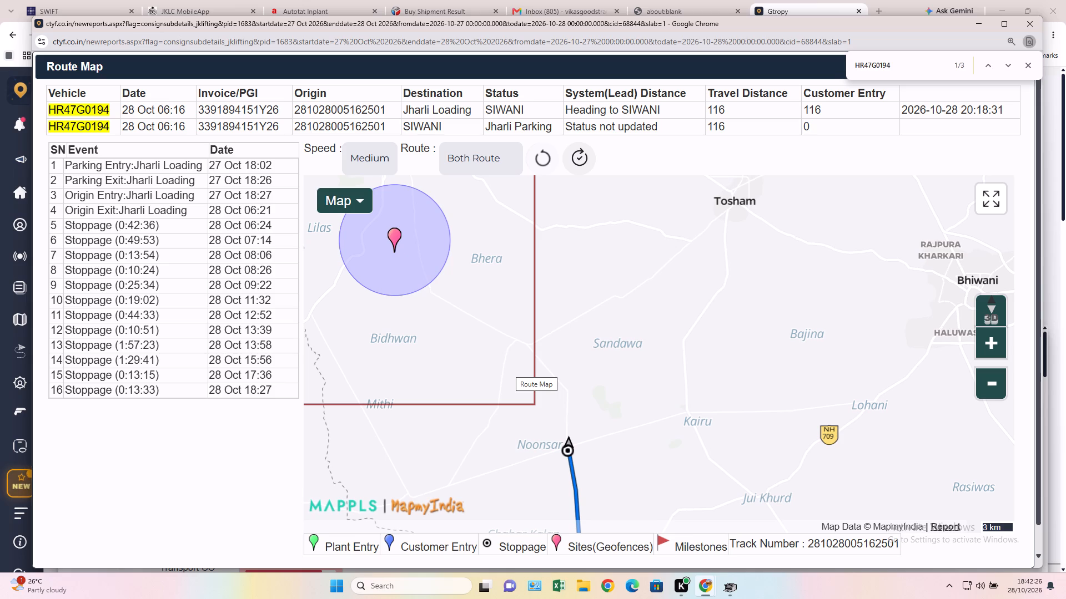
{"action": "scroll", "coordinate": [517, 348], "scroll_direction": "down", "scroll_amount": 2}
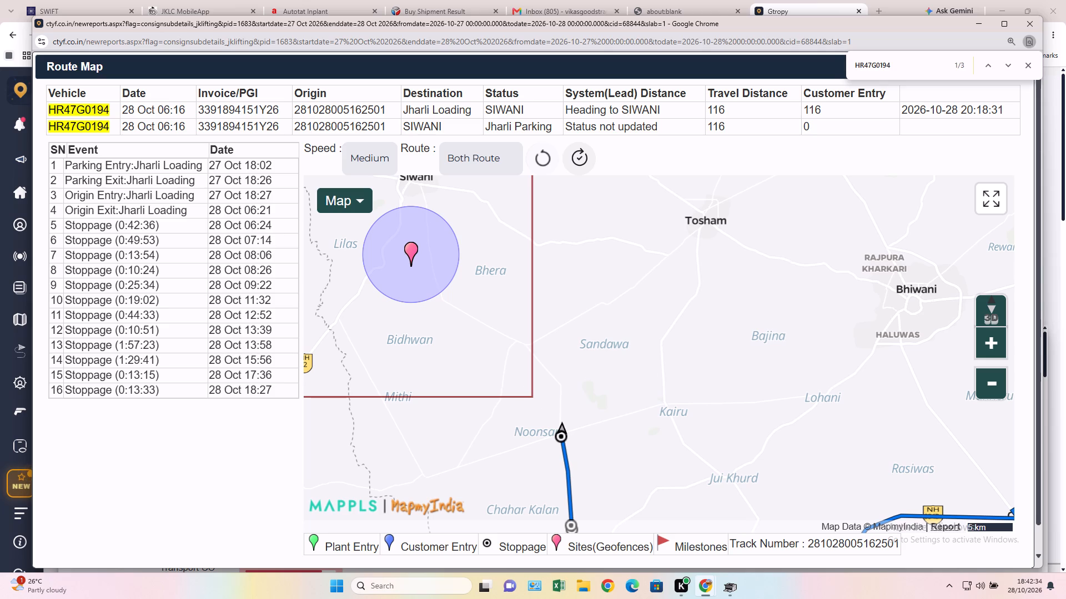
{"action": "scroll", "coordinate": [550, 456], "scroll_direction": "down", "scroll_amount": 4}
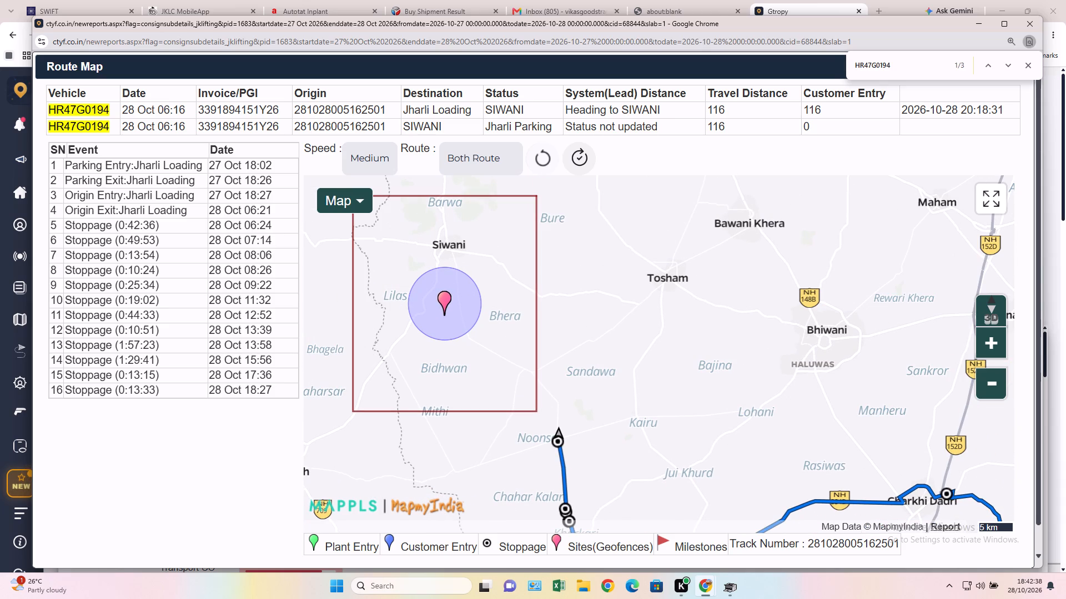
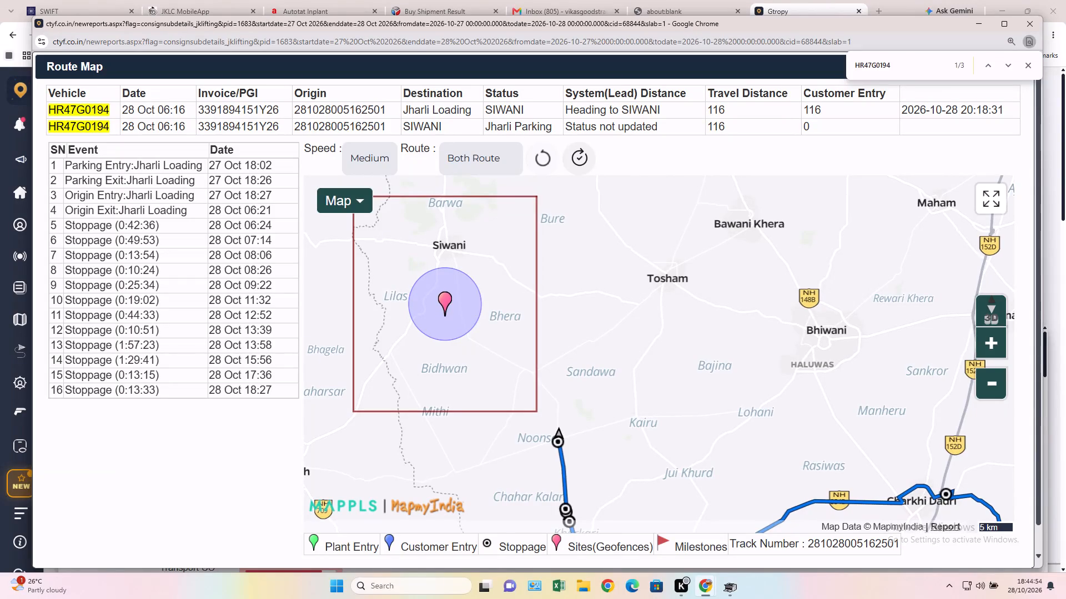
{"action": "scroll", "coordinate": [600, 366], "scroll_direction": "down", "scroll_amount": 1}
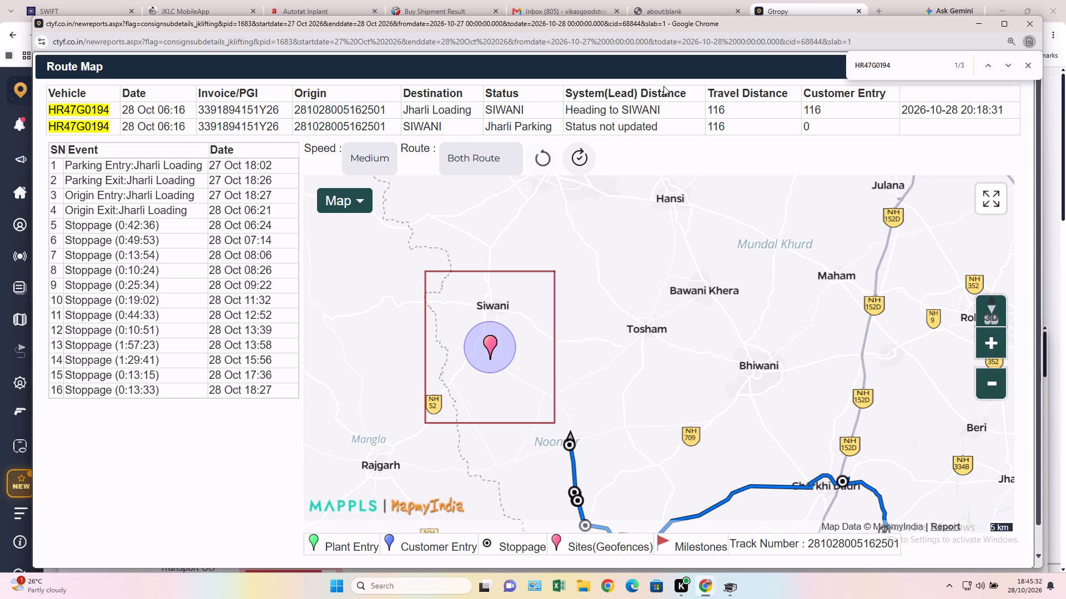
{"action": "scroll", "coordinate": [685, 467], "scroll_direction": "up", "scroll_amount": 5}
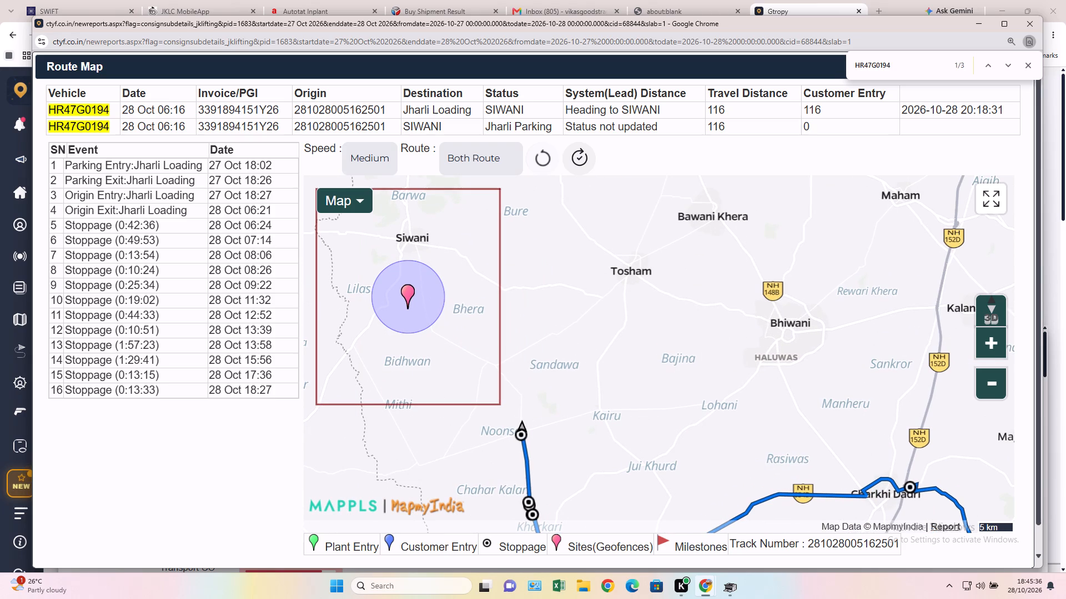
{"action": "scroll", "coordinate": [571, 462], "scroll_direction": "up", "scroll_amount": 3}
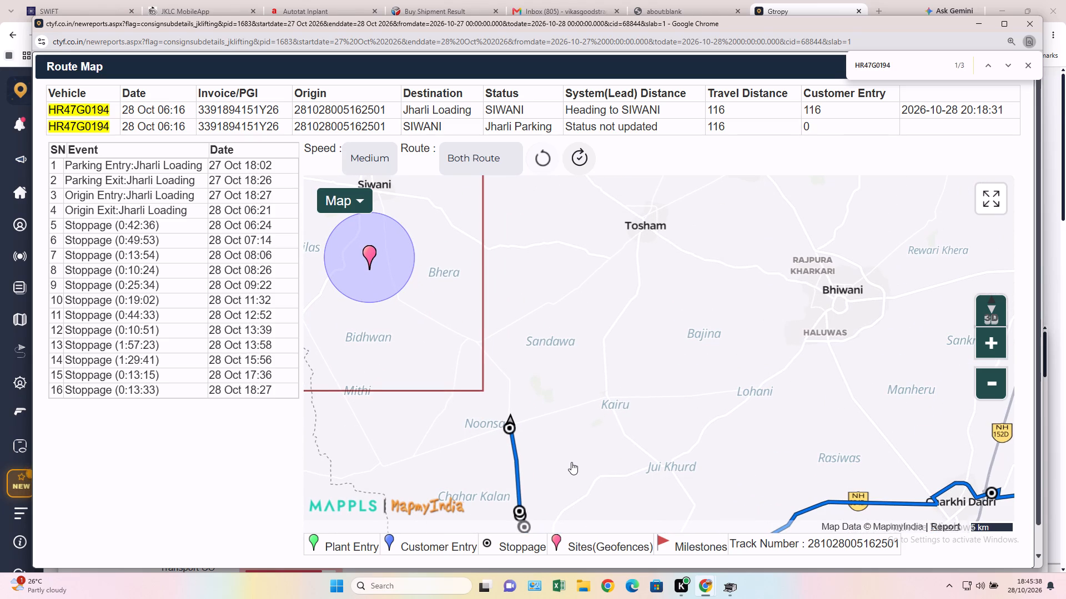
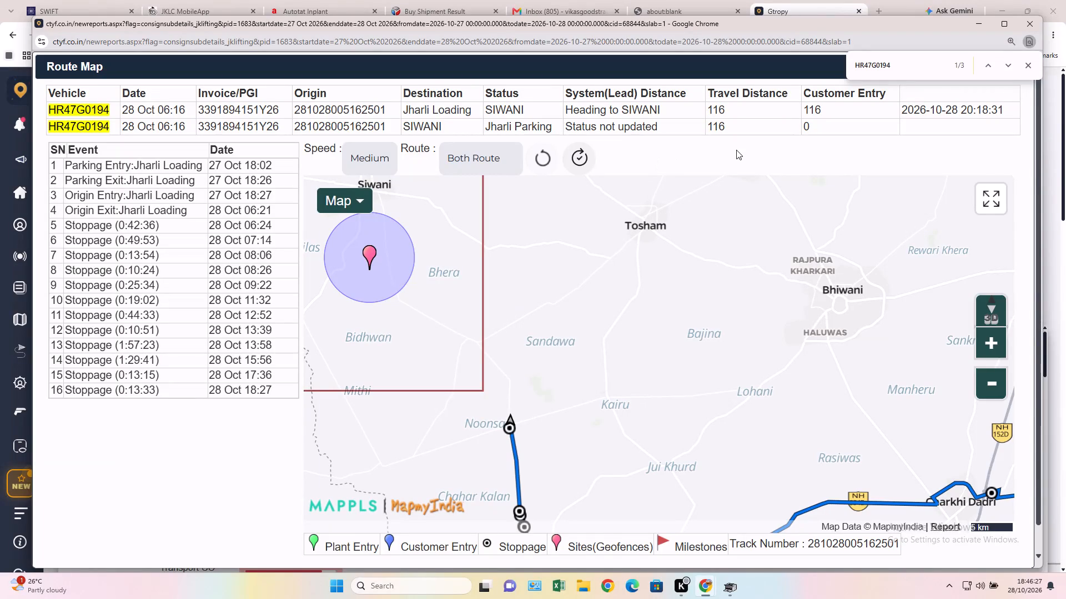
{"action": "left_click", "coordinate": [1030, 67]}
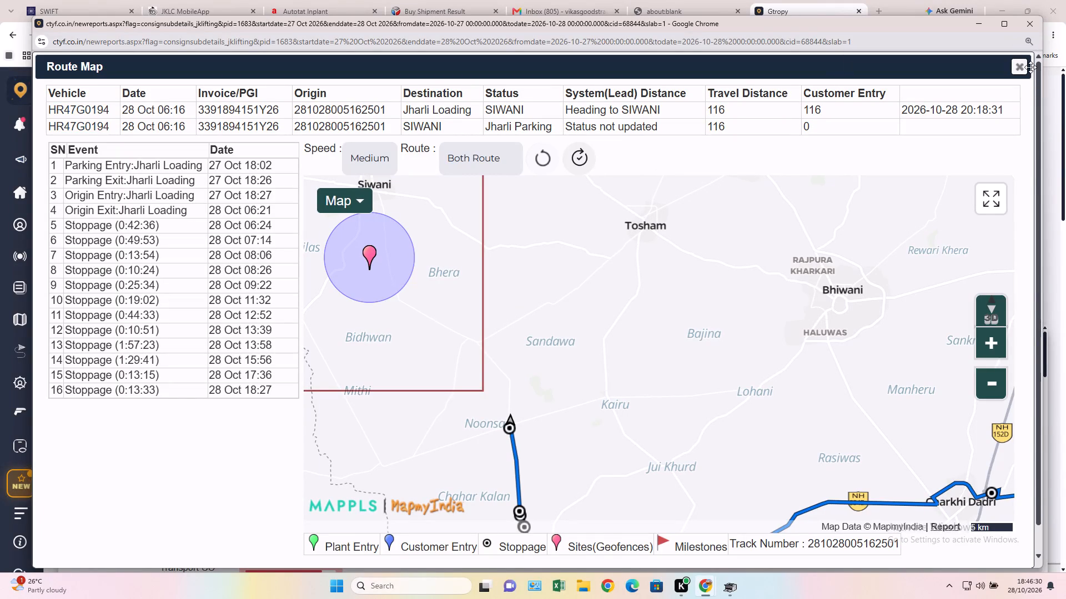
{"action": "left_click", "coordinate": [533, 159]}
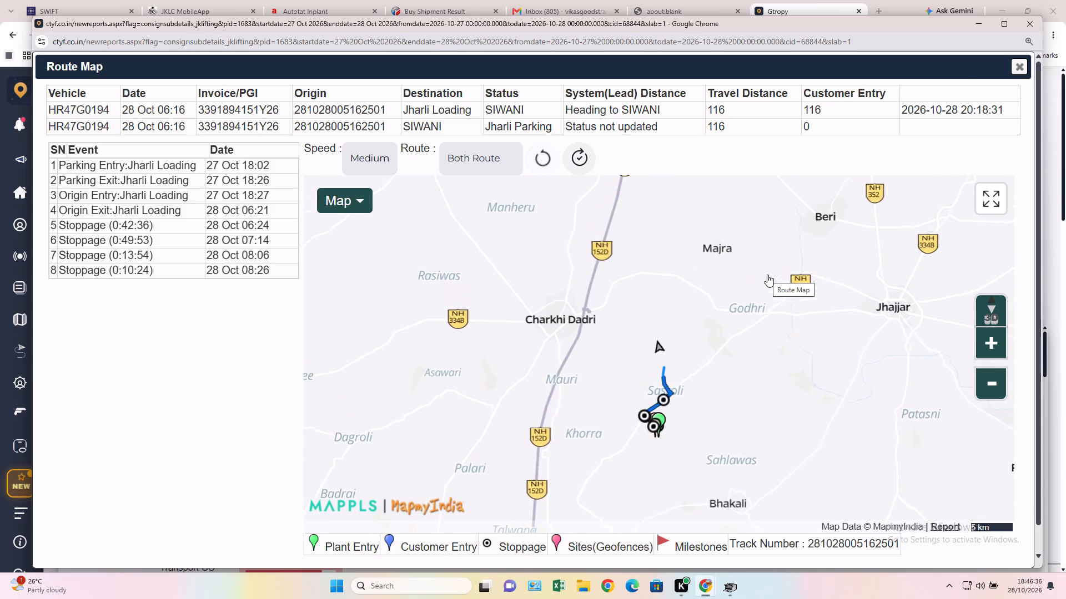
{"action": "left_click", "coordinate": [1014, 70]}
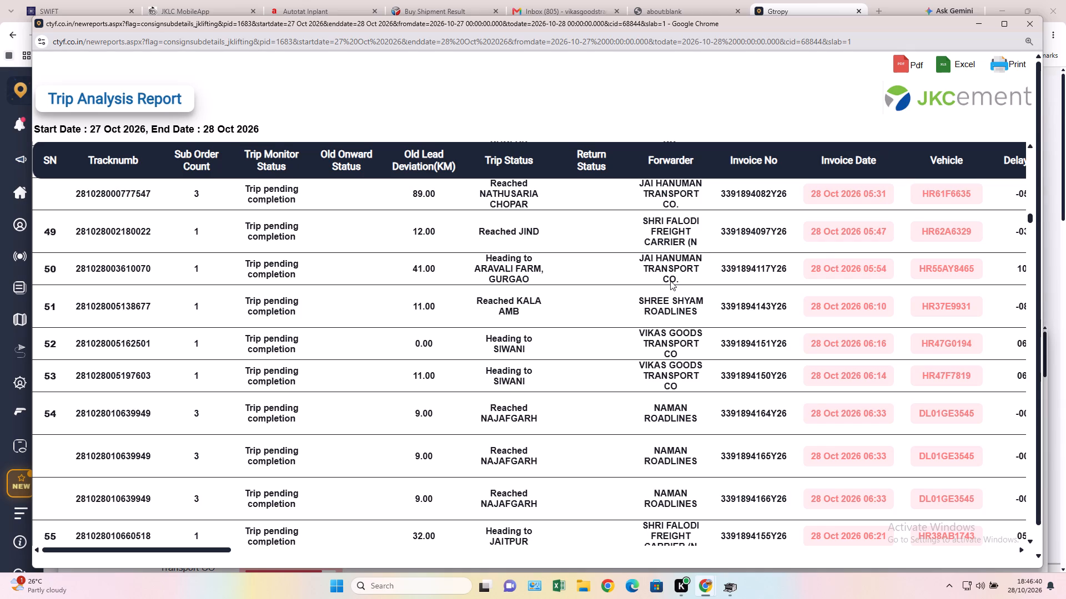
{"action": "key", "text": "ctrl+f"}
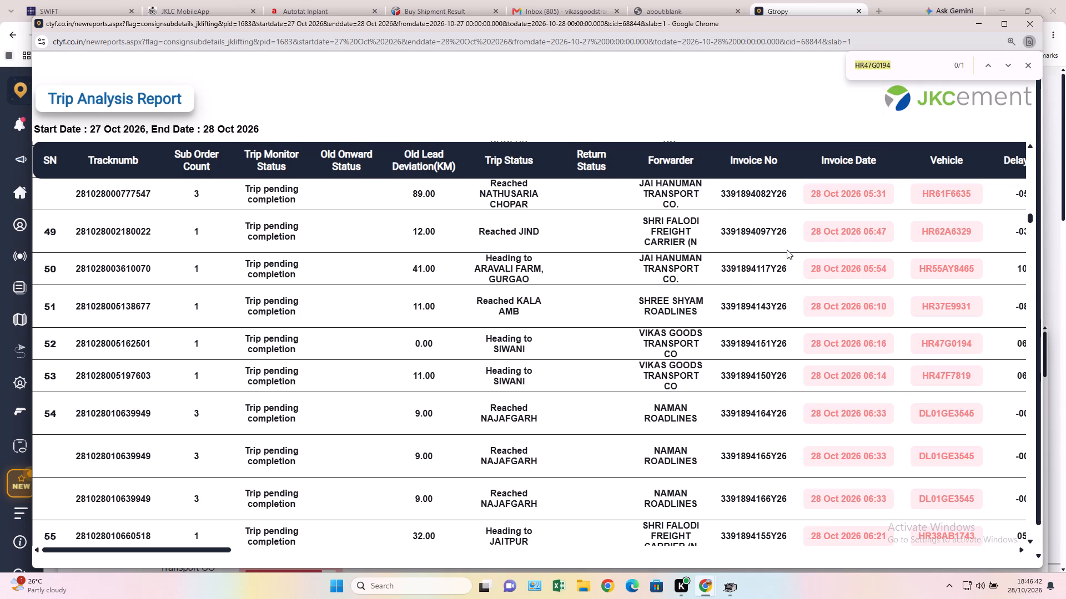
{"action": "key", "text": "BackSpace"}
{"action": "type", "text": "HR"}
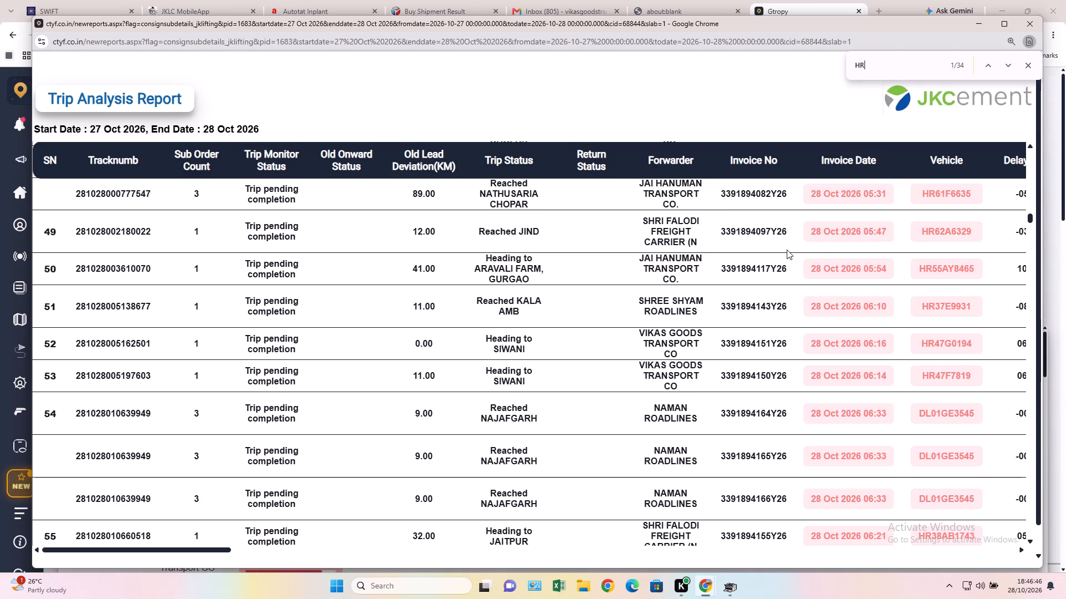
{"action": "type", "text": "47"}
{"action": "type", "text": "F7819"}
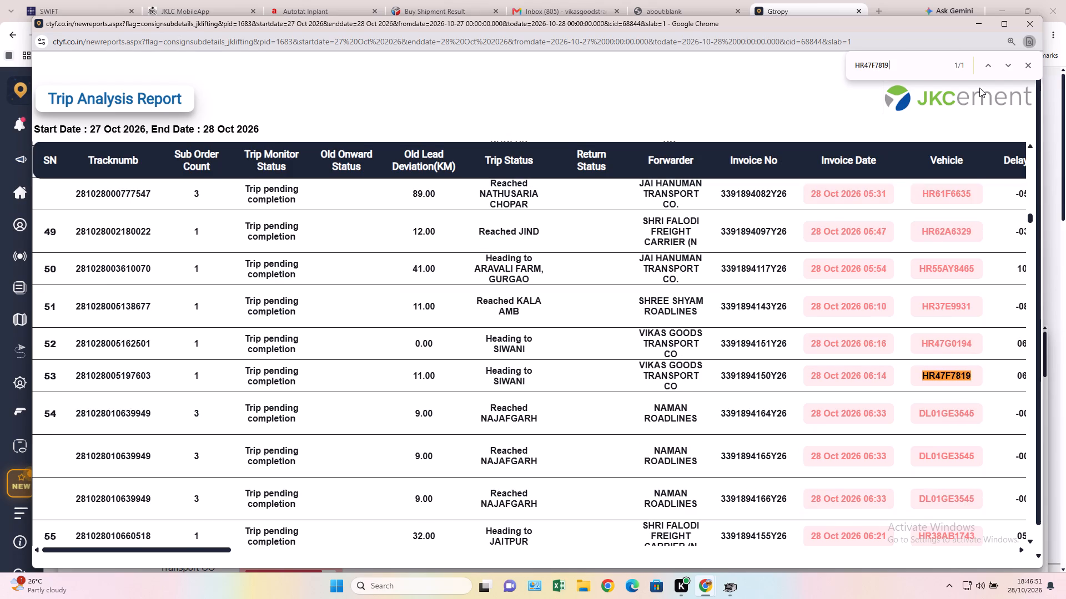
{"action": "left_click", "coordinate": [939, 373]}
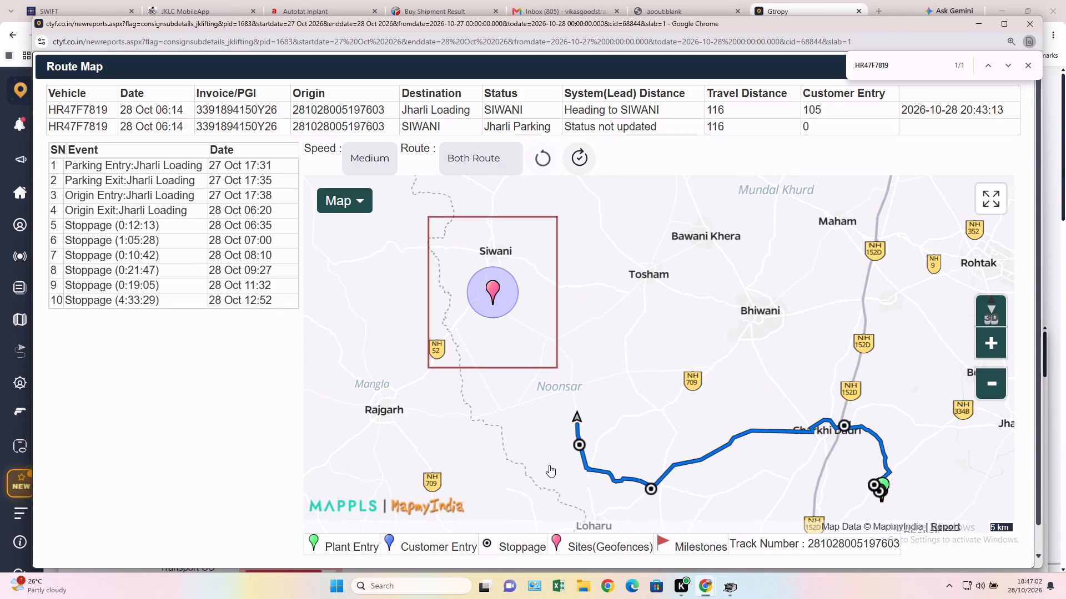
{"action": "scroll", "coordinate": [541, 425], "scroll_direction": "up", "scroll_amount": 3}
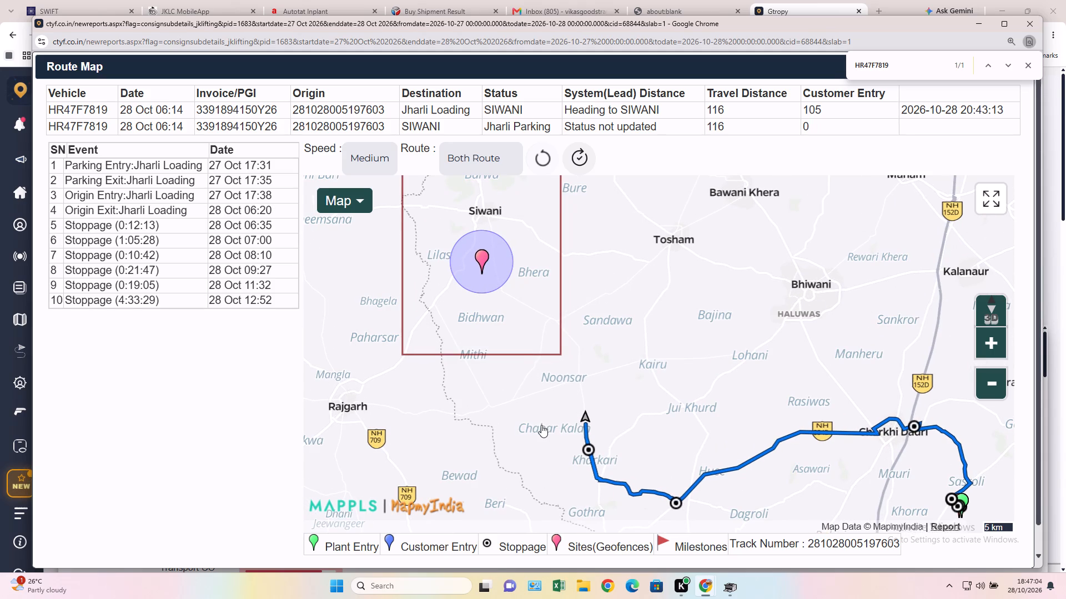
{"action": "scroll", "coordinate": [514, 474], "scroll_direction": "up", "scroll_amount": 4}
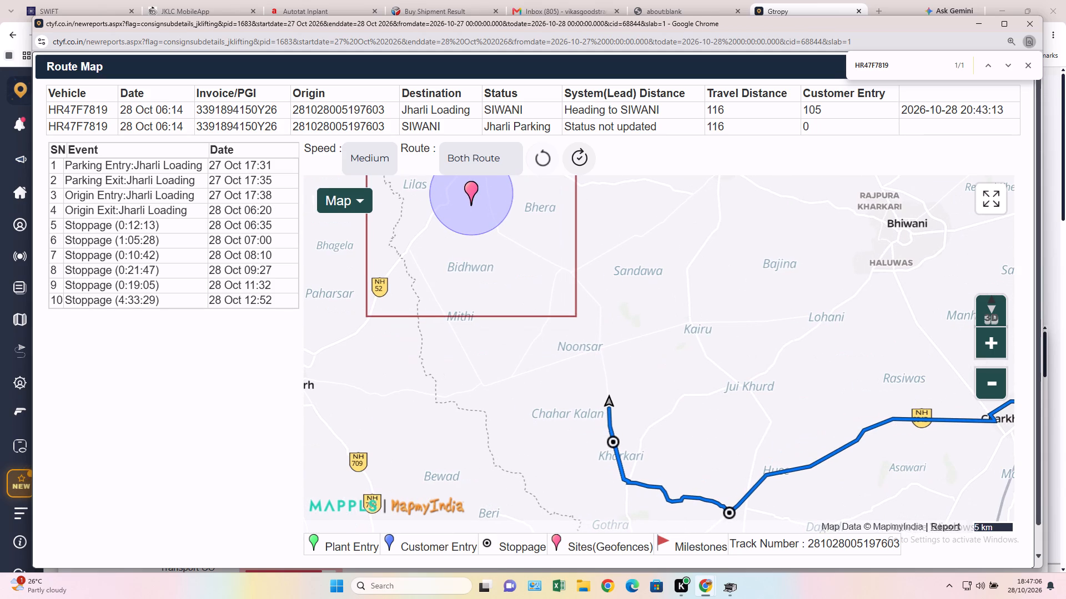
{"action": "scroll", "coordinate": [525, 422], "scroll_direction": "up", "scroll_amount": 3}
{"action": "scroll", "coordinate": [688, 392], "scroll_direction": "down", "scroll_amount": 2}
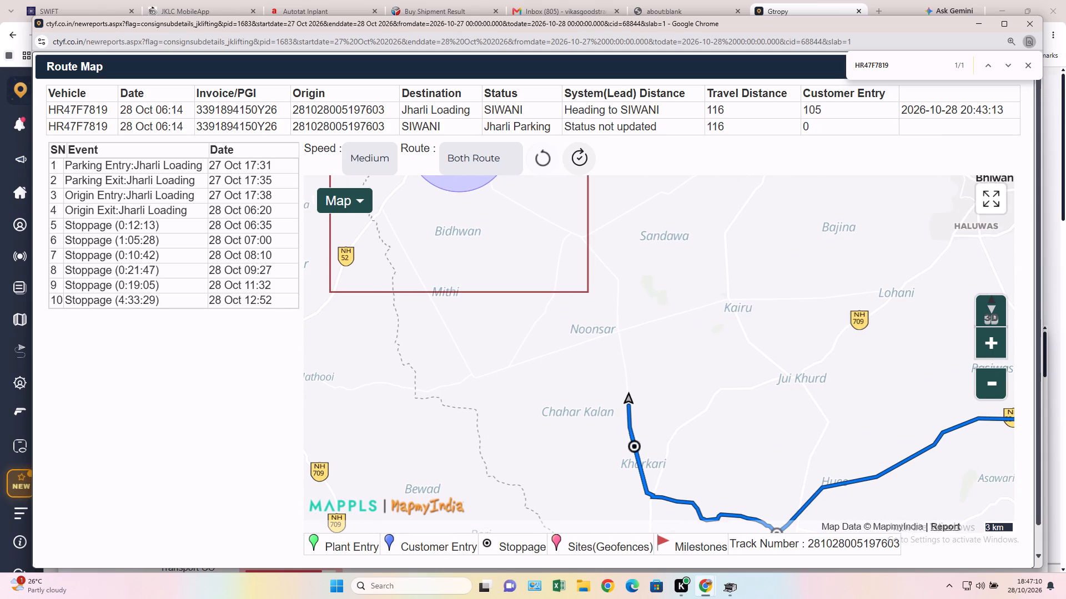
{"action": "scroll", "coordinate": [688, 392], "scroll_direction": "down", "scroll_amount": 1}
{"action": "scroll", "coordinate": [662, 400], "scroll_direction": "up", "scroll_amount": 2}
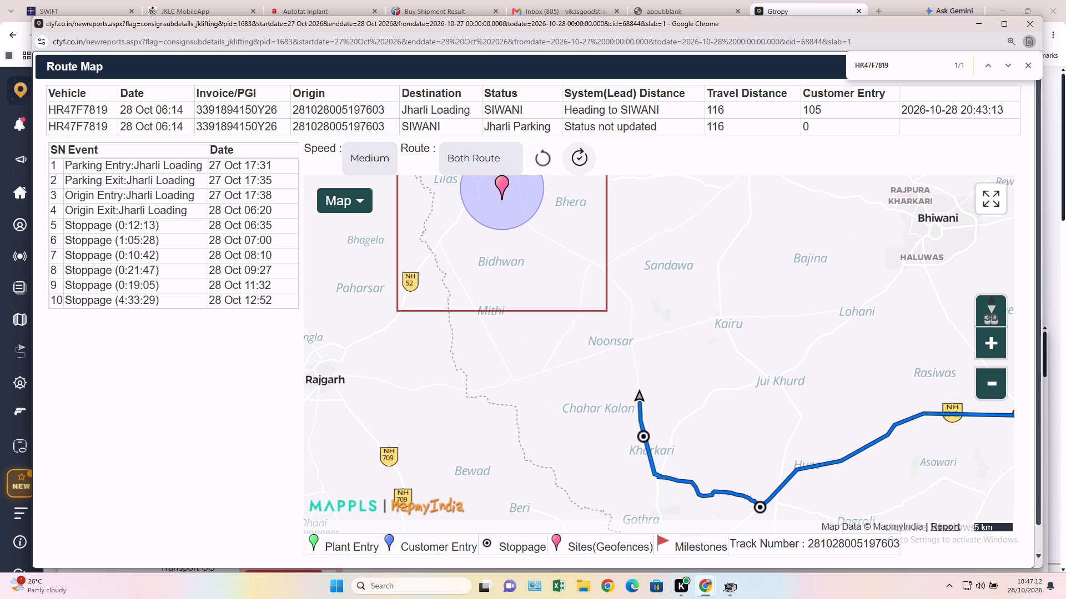
{"action": "scroll", "coordinate": [662, 400], "scroll_direction": "up", "scroll_amount": 5}
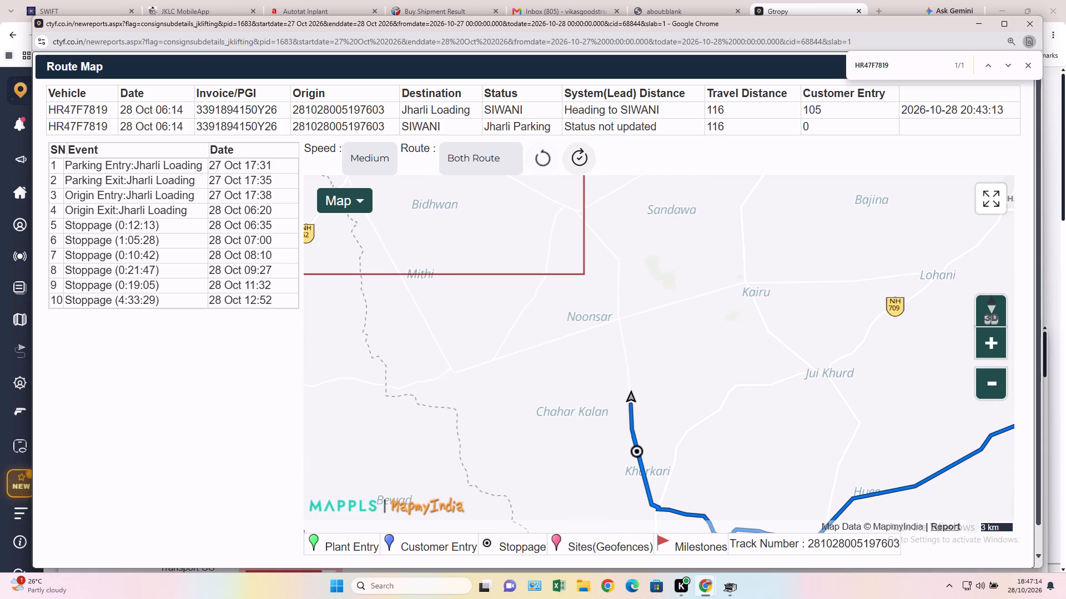
{"action": "scroll", "coordinate": [662, 400], "scroll_direction": "up", "scroll_amount": 3}
{"action": "scroll", "coordinate": [662, 400], "scroll_direction": "down", "scroll_amount": 2}
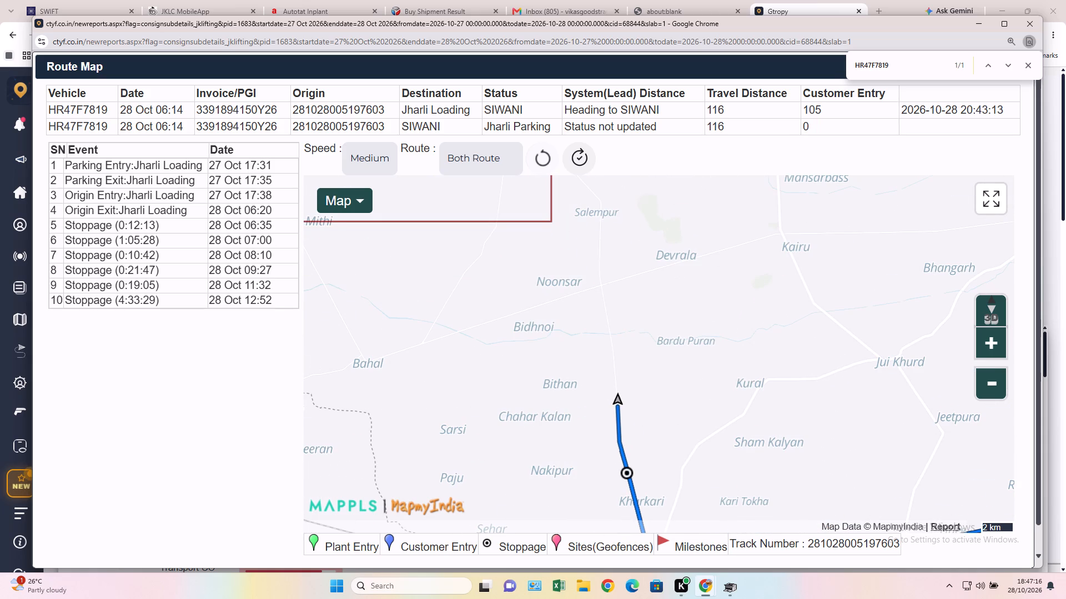
{"action": "scroll", "coordinate": [662, 400], "scroll_direction": "down", "scroll_amount": 5}
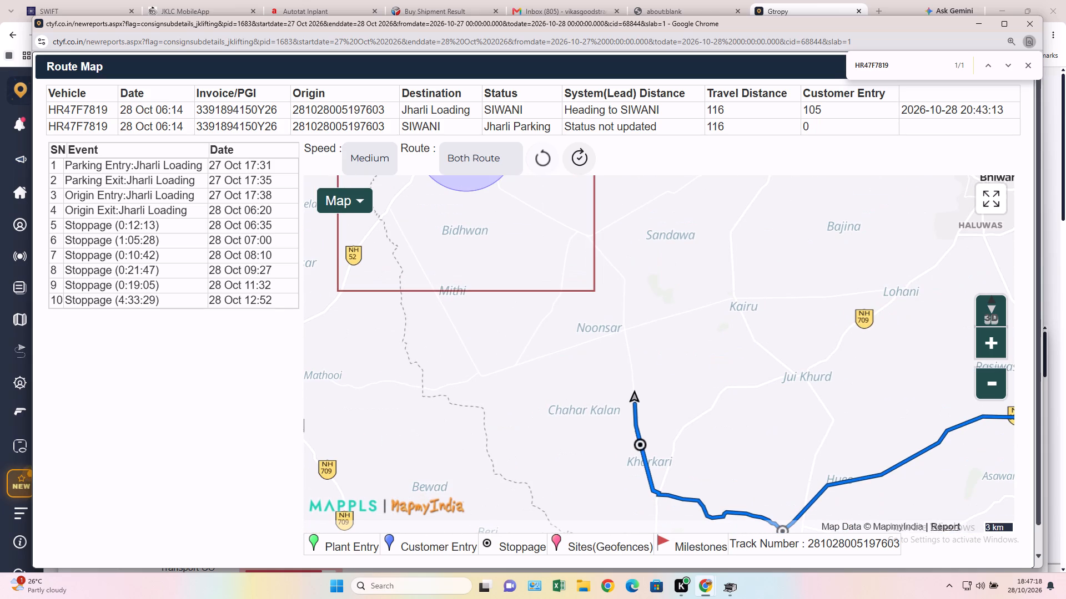
{"action": "scroll", "coordinate": [662, 400], "scroll_direction": "down", "scroll_amount": 4}
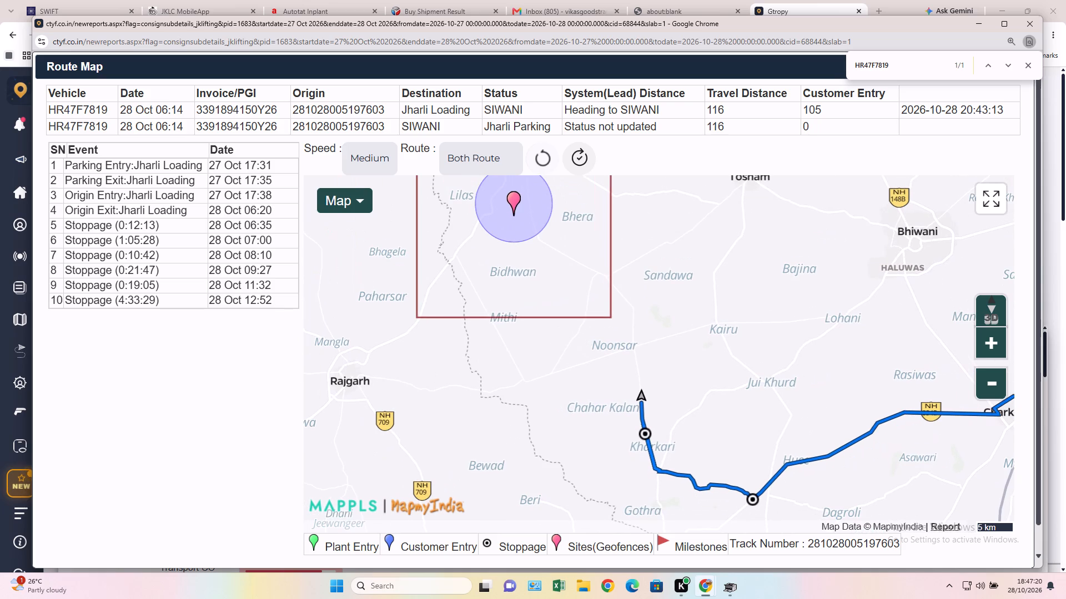
{"action": "scroll", "coordinate": [662, 399], "scroll_direction": "down", "scroll_amount": 5}
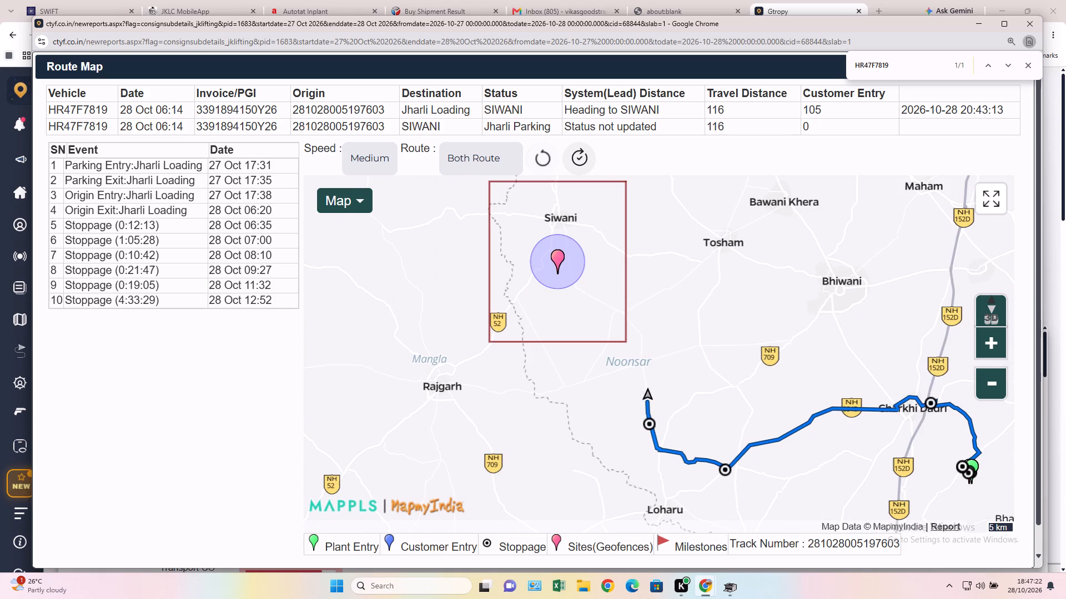
{"action": "scroll", "coordinate": [662, 399], "scroll_direction": "up", "scroll_amount": 4}
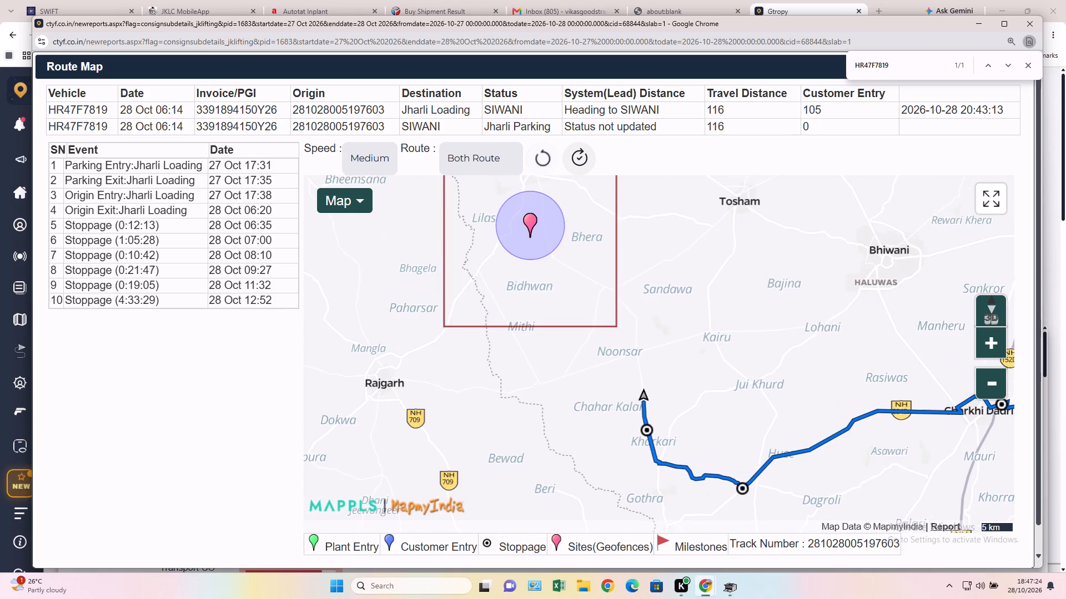
{"action": "scroll", "coordinate": [661, 399], "scroll_direction": "up", "scroll_amount": 1}
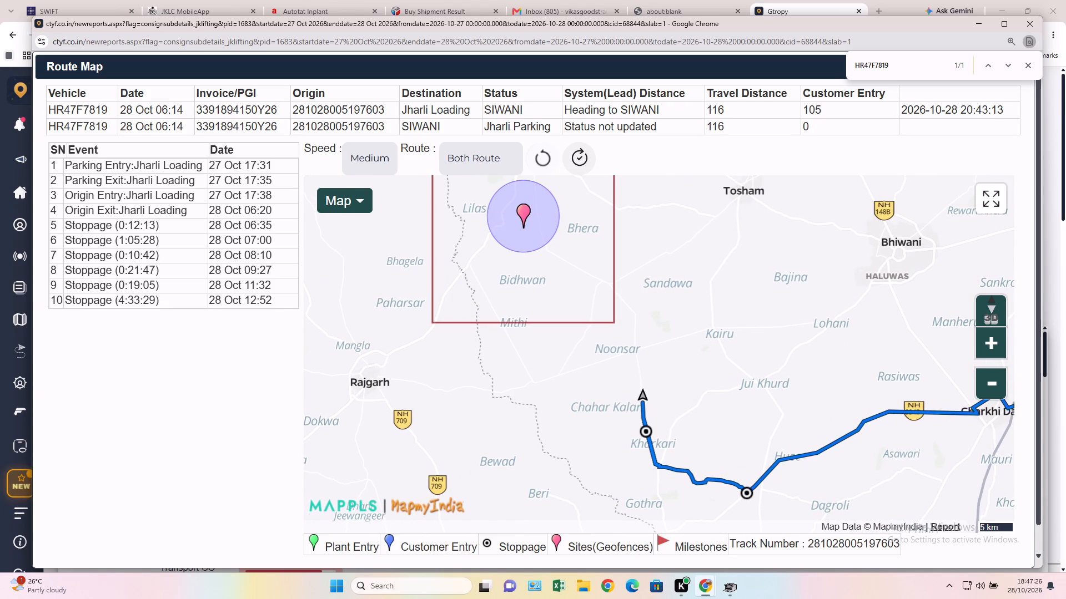
{"action": "scroll", "coordinate": [661, 399], "scroll_direction": "up", "scroll_amount": 2}
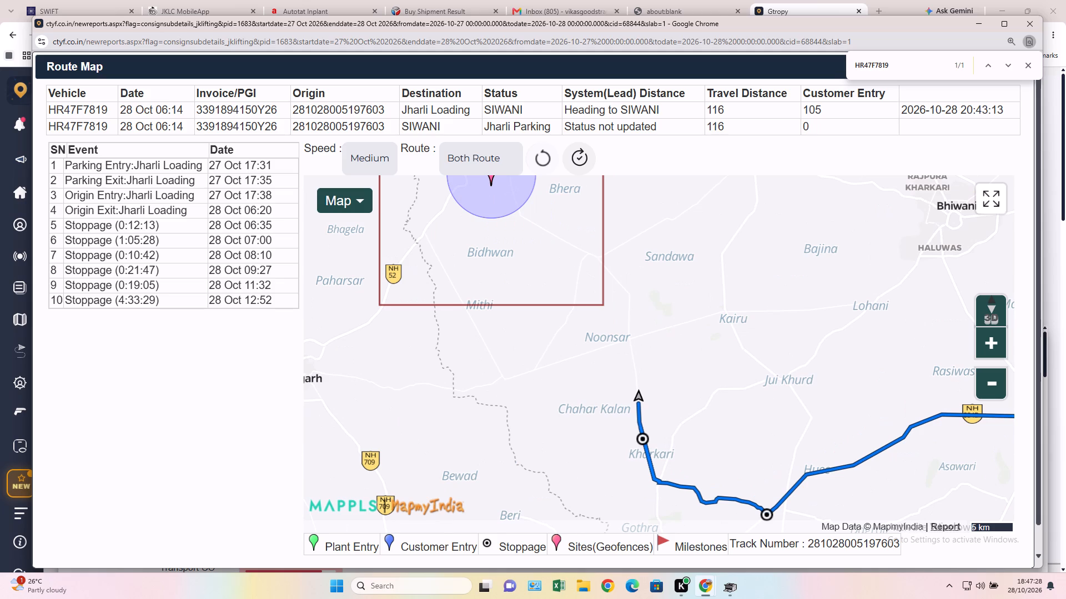
{"action": "scroll", "coordinate": [661, 399], "scroll_direction": "up", "scroll_amount": 4}
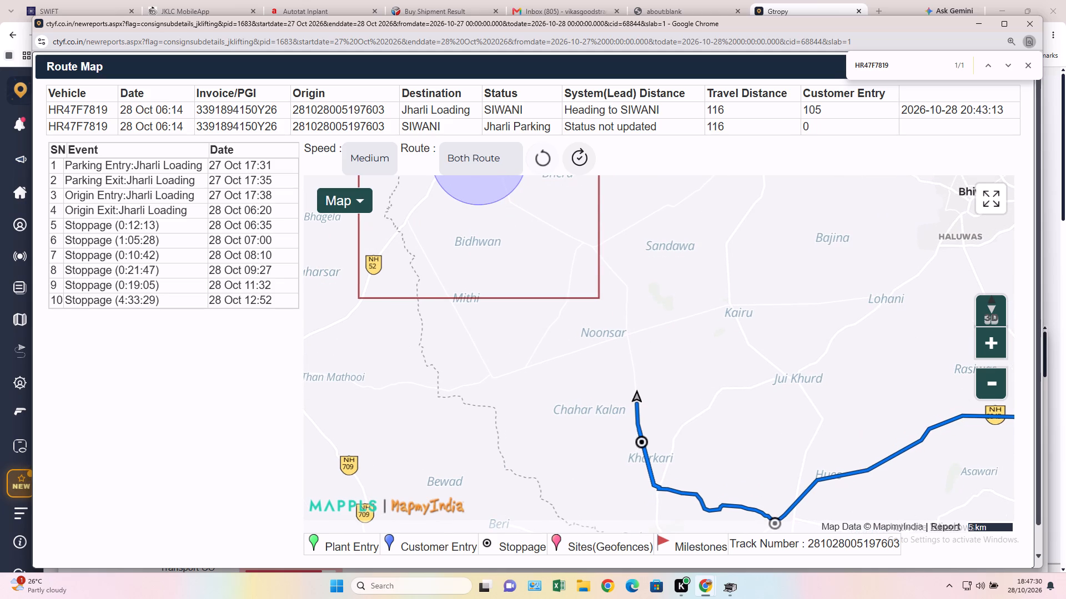
{"action": "scroll", "coordinate": [661, 399], "scroll_direction": "down", "scroll_amount": 1}
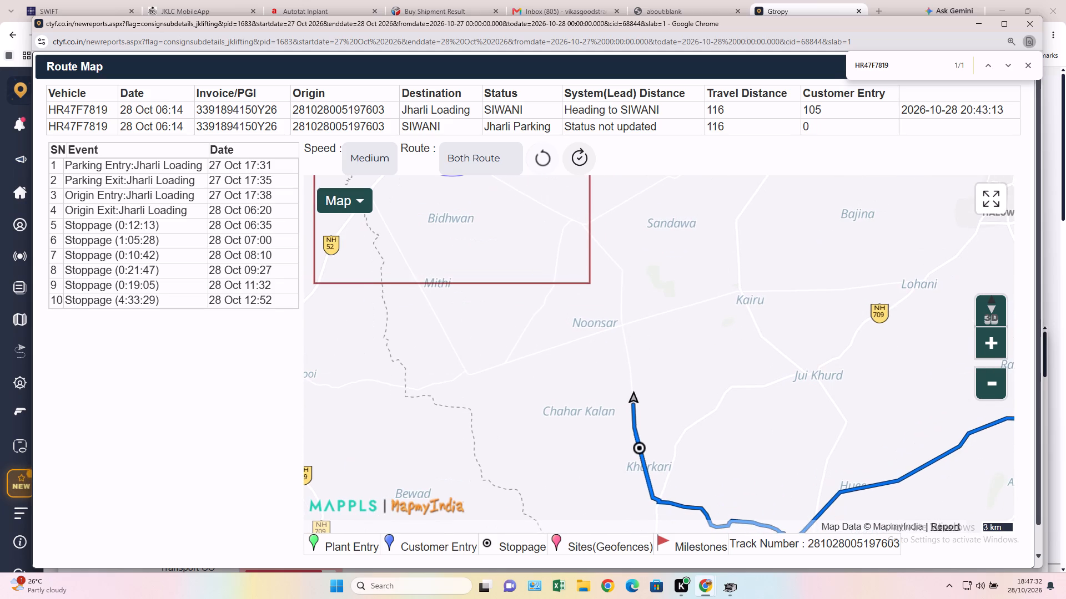
{"action": "scroll", "coordinate": [661, 399], "scroll_direction": "down", "scroll_amount": 1}
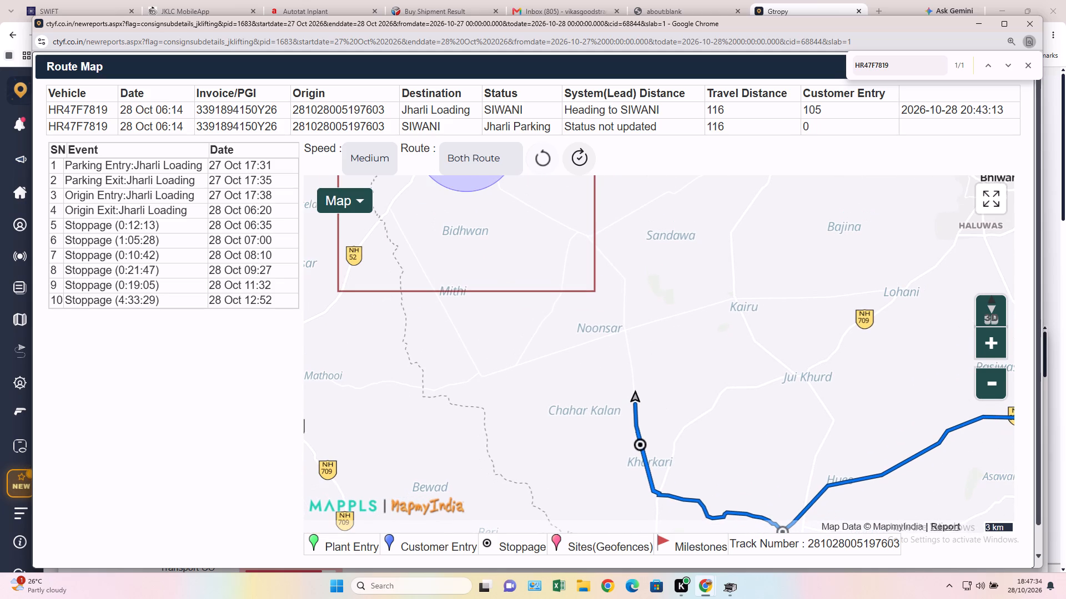
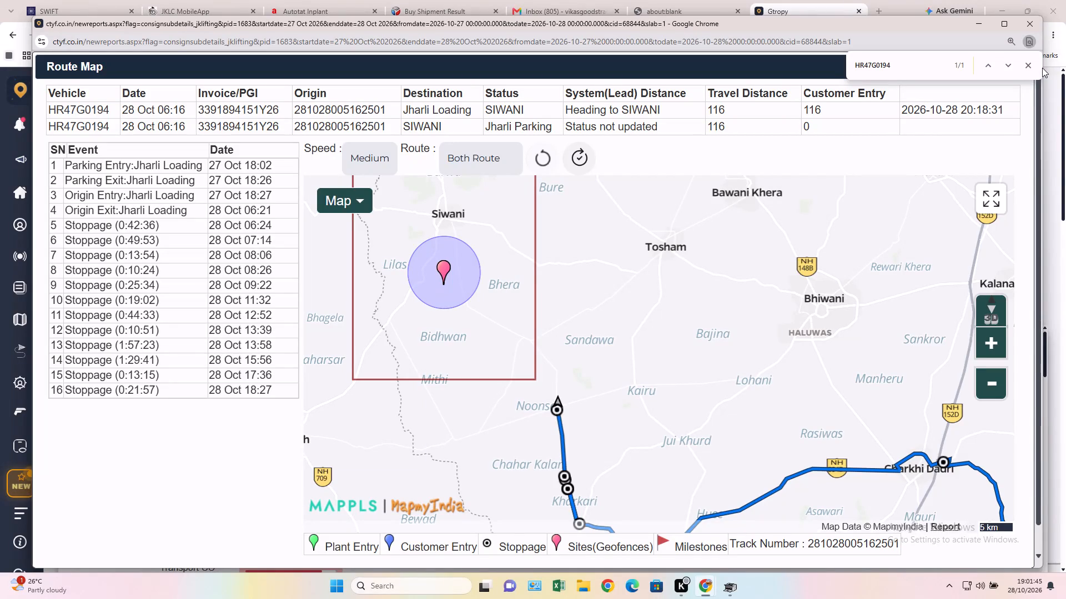
{"action": "left_click", "coordinate": [1028, 66]}
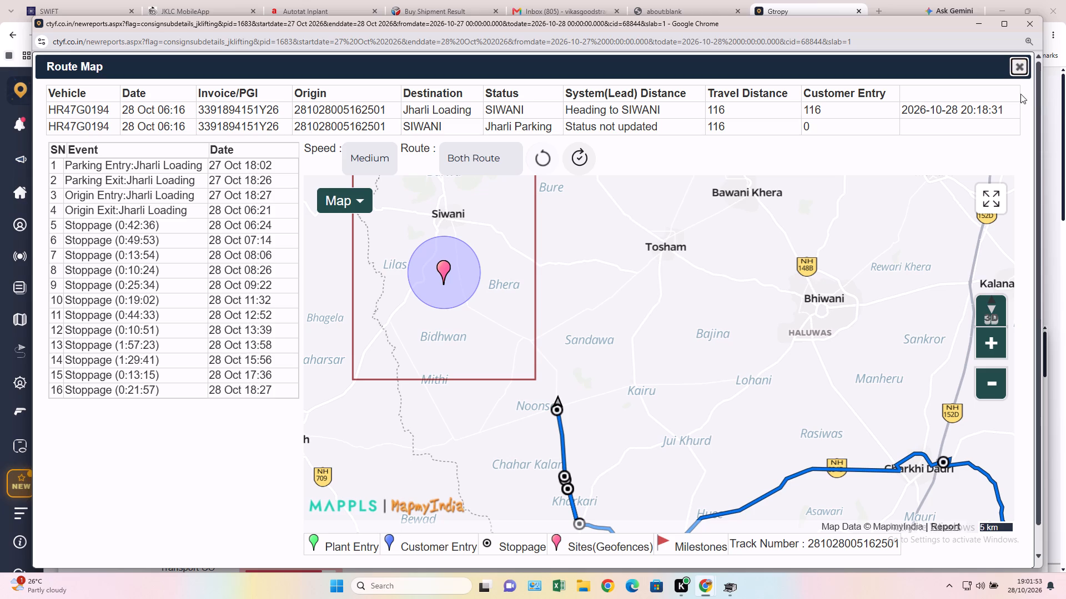
{"action": "left_click", "coordinate": [1017, 67]}
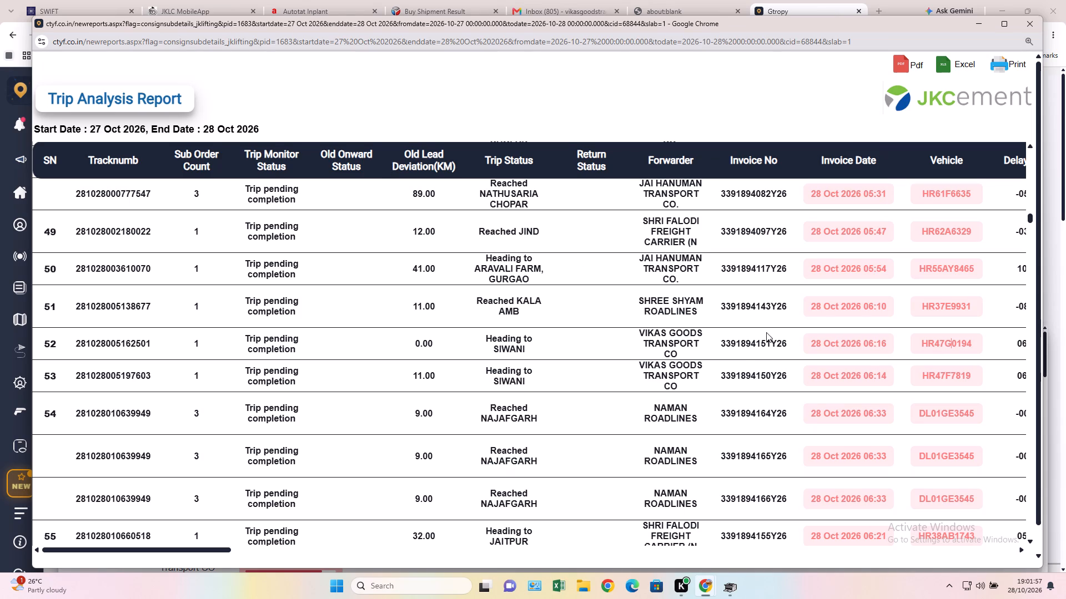
{"action": "key", "text": "ctrl+f"}
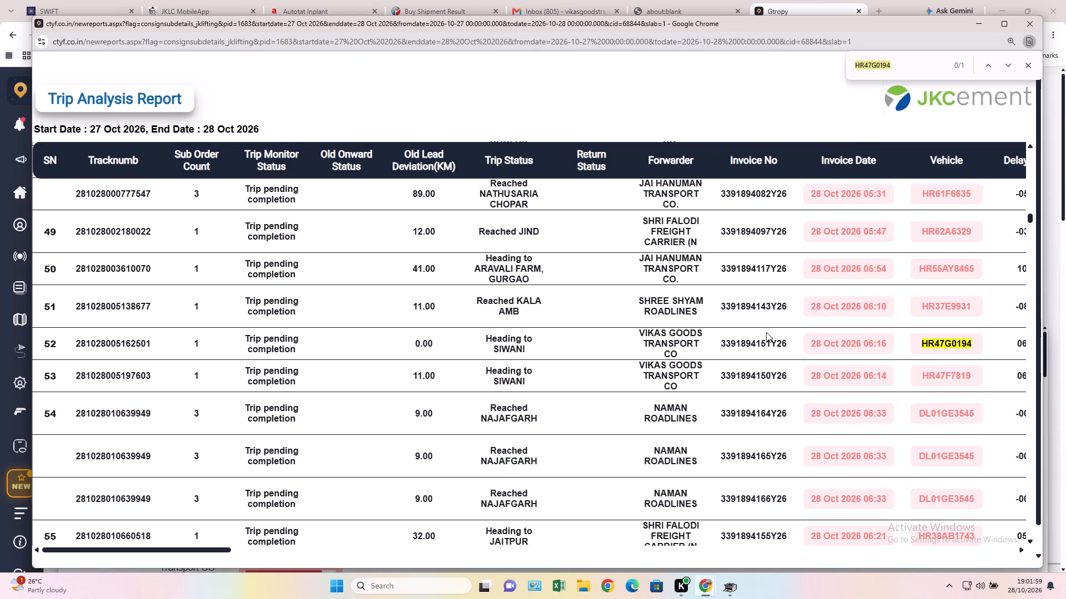
{"action": "left_click", "coordinate": [949, 341]}
{"action": "left_click", "coordinate": [951, 343]}
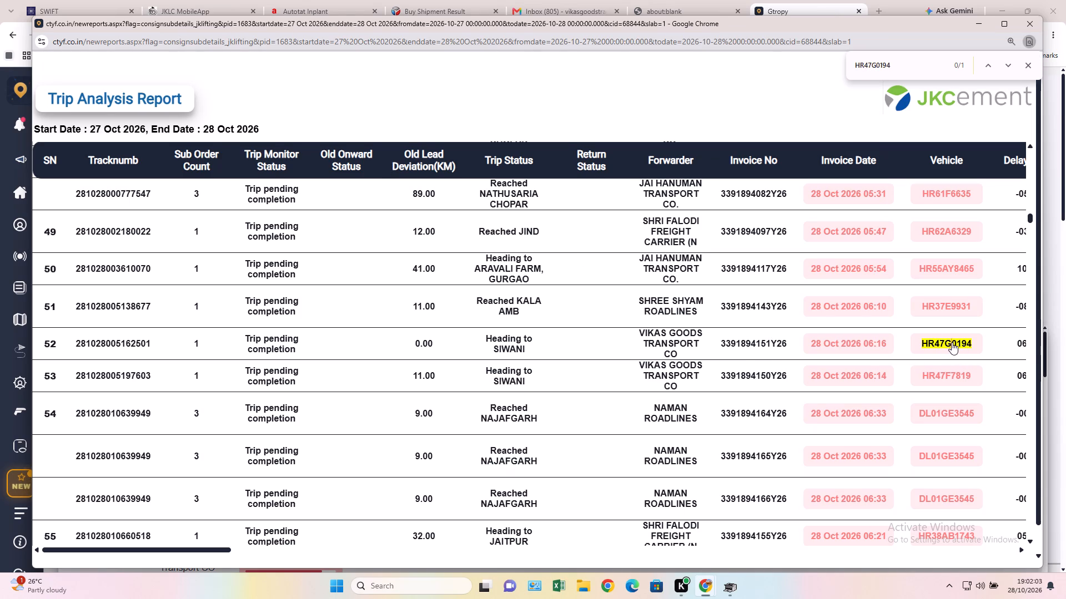
{"action": "left_click", "coordinate": [951, 342]}
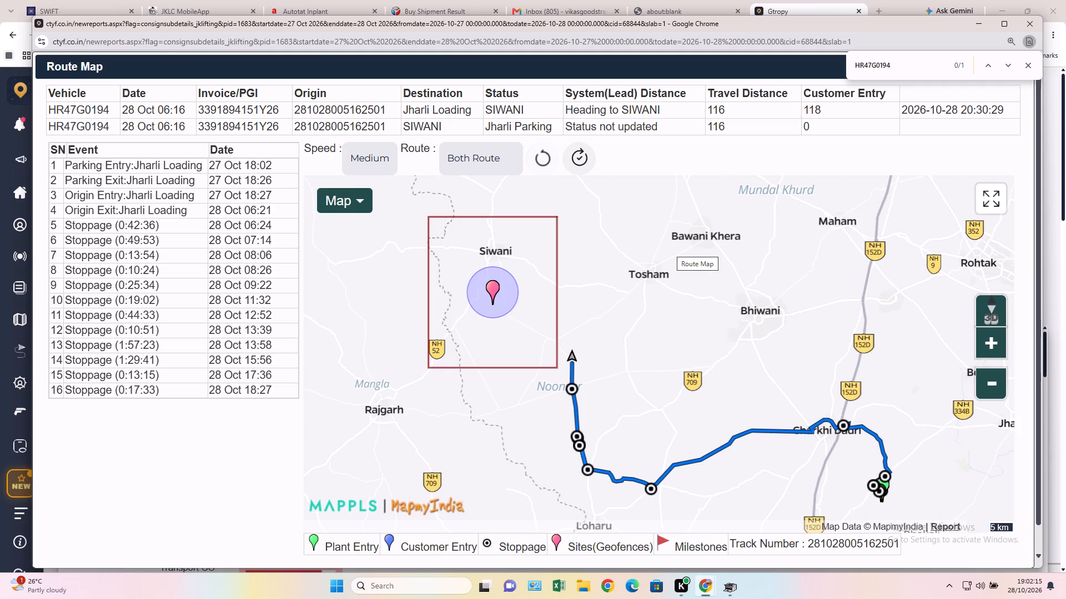
{"action": "scroll", "coordinate": [604, 357], "scroll_direction": "up", "scroll_amount": 3}
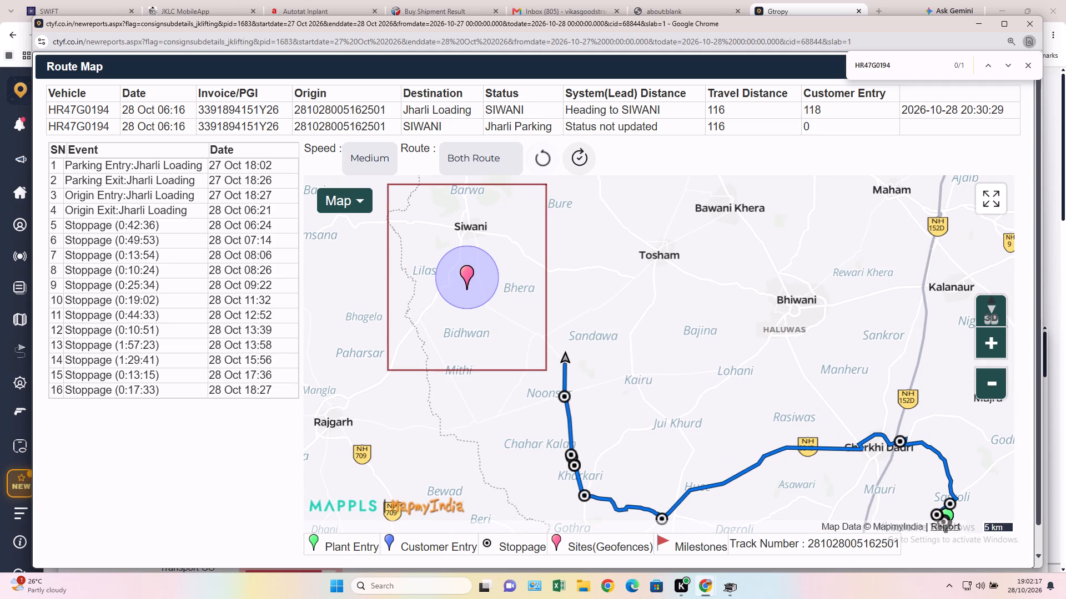
{"action": "scroll", "coordinate": [604, 357], "scroll_direction": "up", "scroll_amount": 3}
{"action": "scroll", "coordinate": [604, 357], "scroll_direction": "down", "scroll_amount": 3}
{"action": "scroll", "coordinate": [604, 357], "scroll_direction": "up", "scroll_amount": 2}
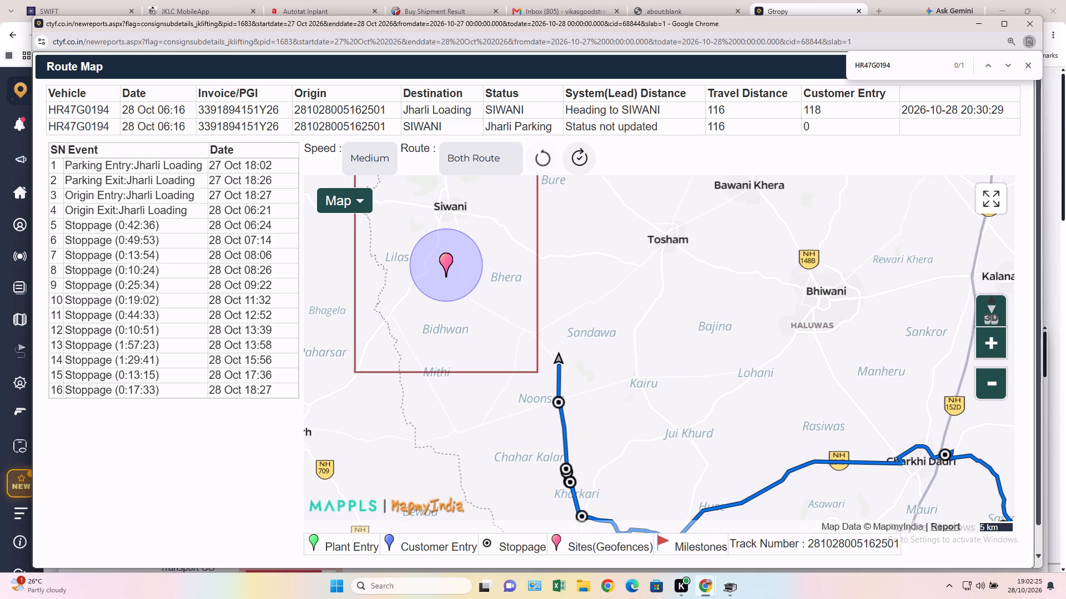
{"action": "scroll", "coordinate": [586, 399], "scroll_direction": "up", "scroll_amount": 1}
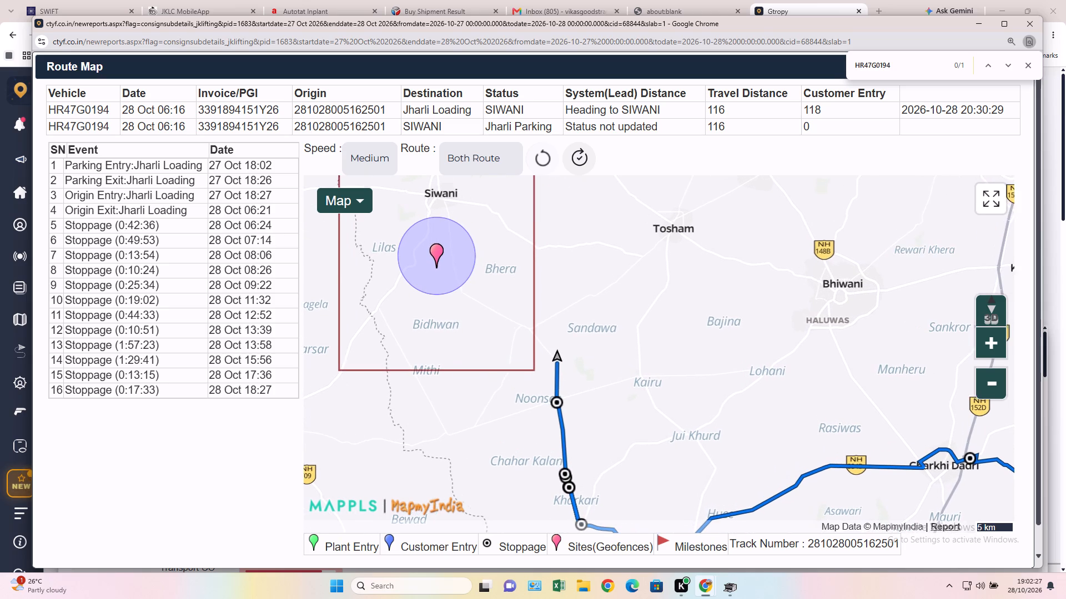
{"action": "scroll", "coordinate": [585, 399], "scroll_direction": "up", "scroll_amount": 1}
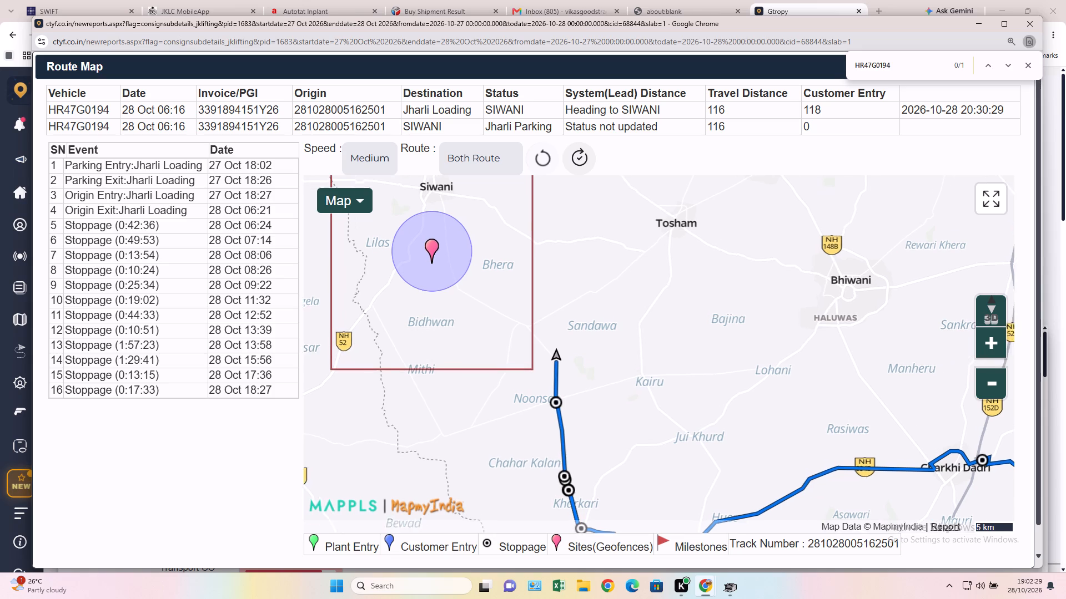
{"action": "scroll", "coordinate": [585, 399], "scroll_direction": "down", "scroll_amount": 6}
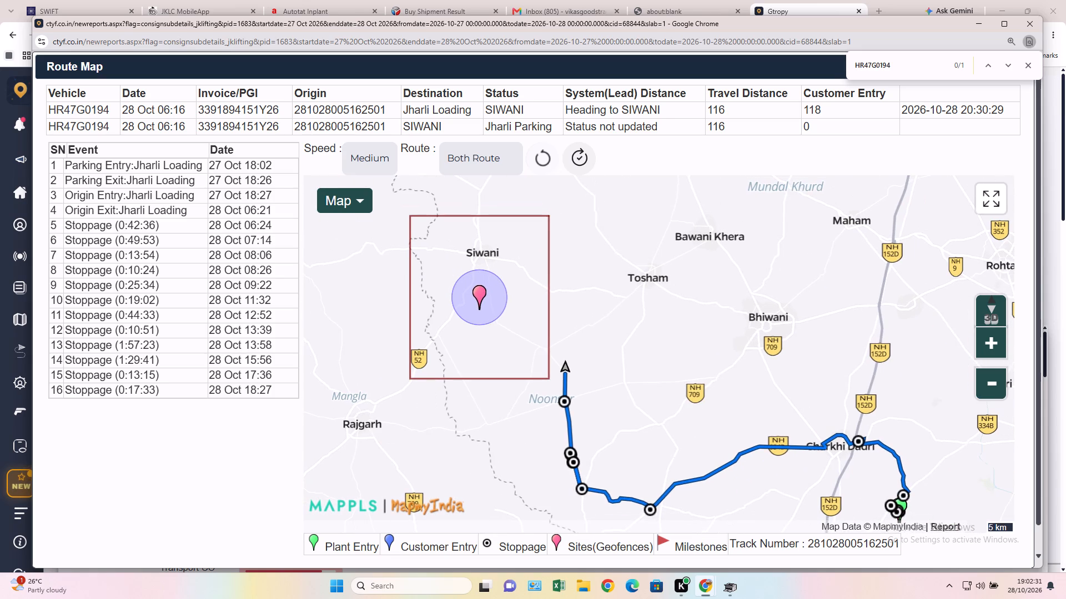
{"action": "scroll", "coordinate": [585, 399], "scroll_direction": "down", "scroll_amount": 1}
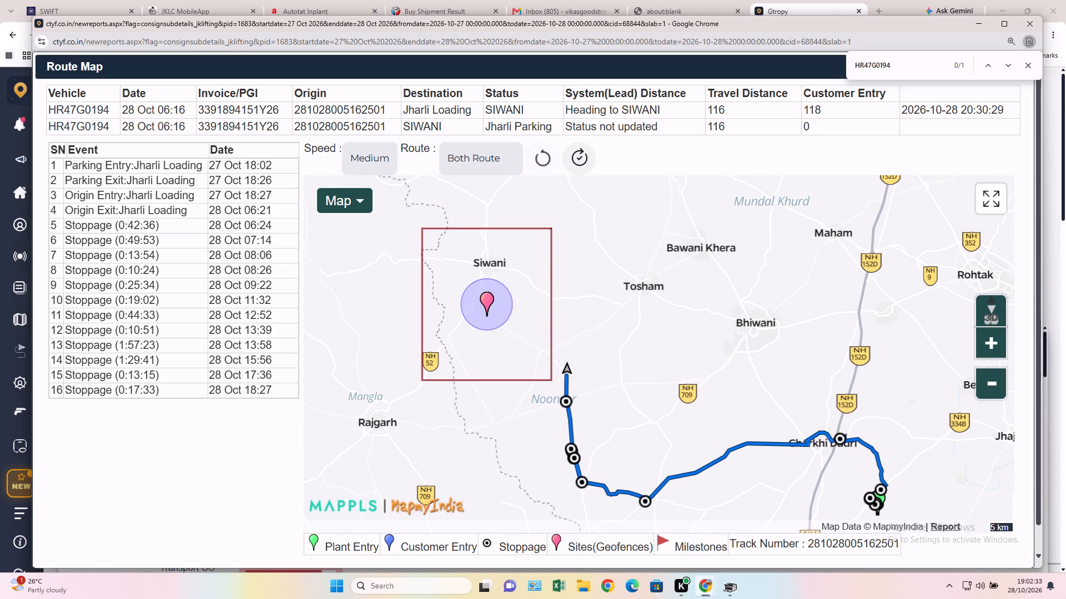
{"action": "scroll", "coordinate": [585, 399], "scroll_direction": "up", "scroll_amount": 1}
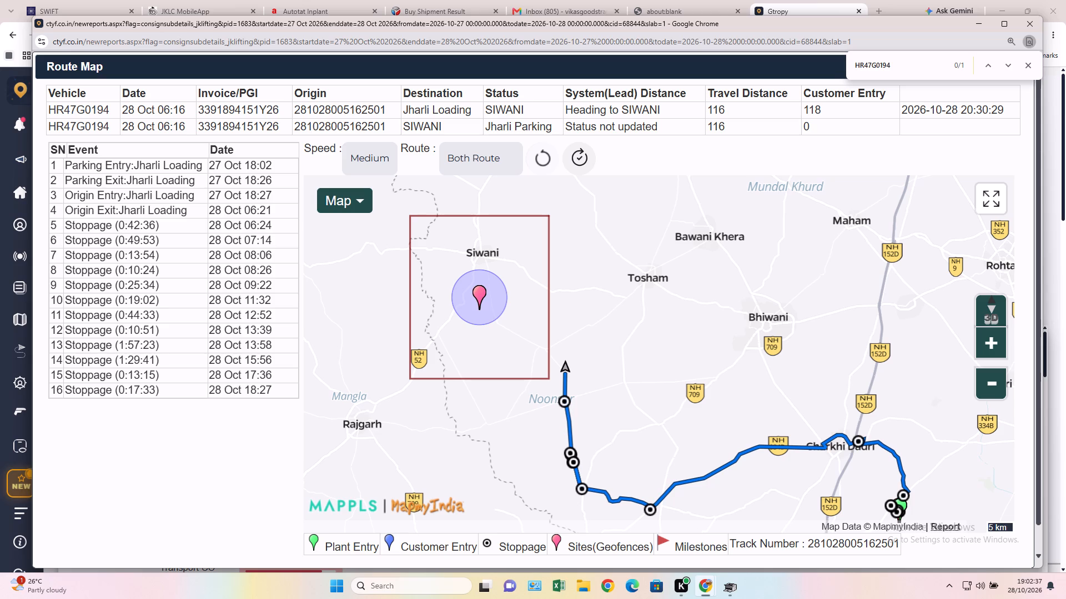
{"action": "scroll", "coordinate": [585, 399], "scroll_direction": "down", "scroll_amount": 4}
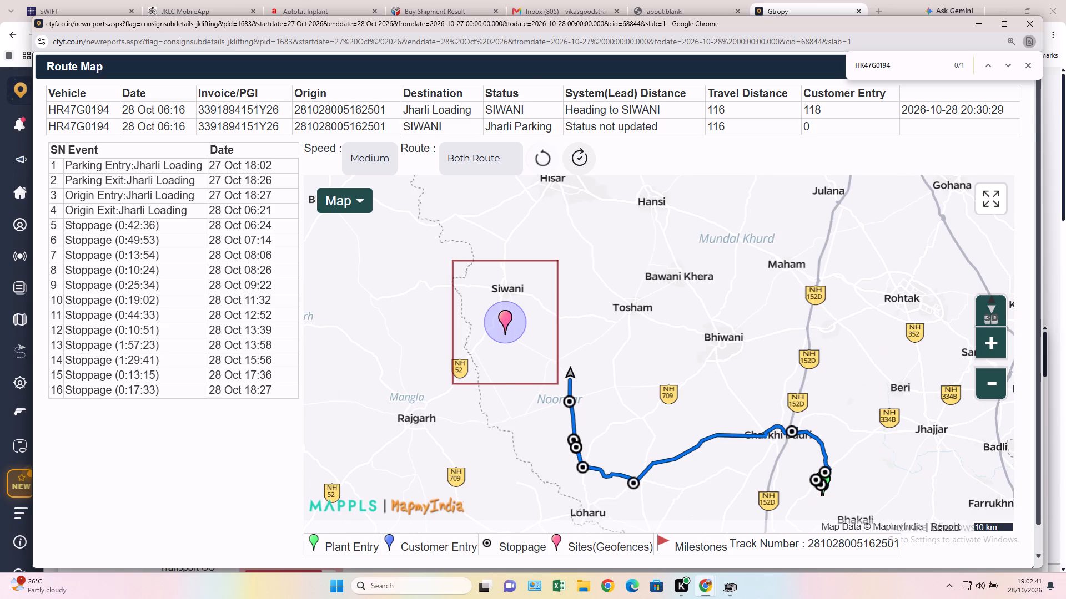
{"action": "left_click", "coordinate": [1033, 65]}
{"action": "left_click", "coordinate": [1028, 30]}
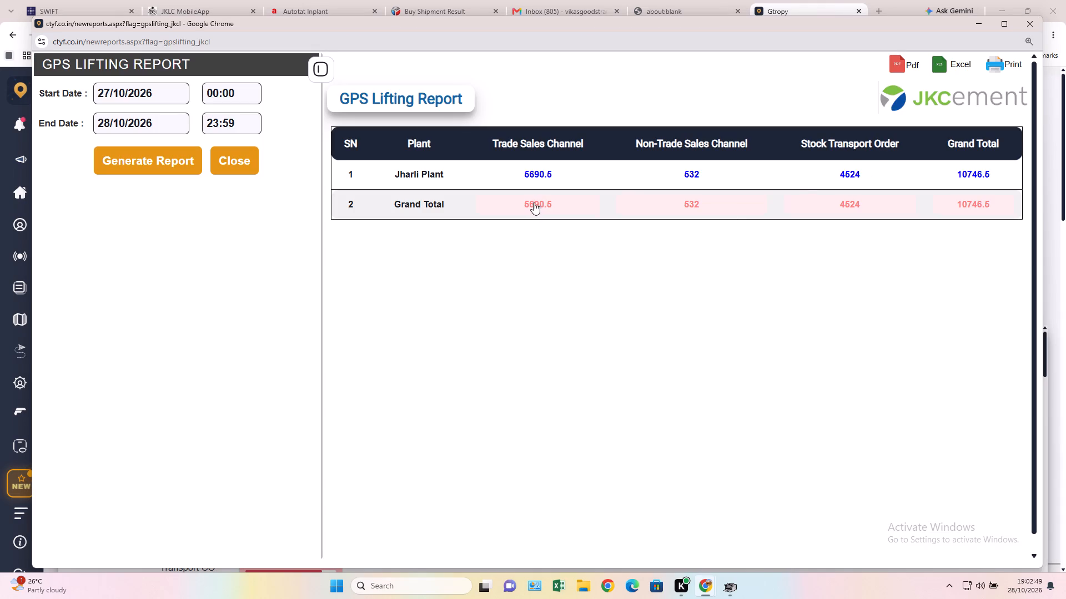
{"action": "left_click", "coordinate": [538, 204]}
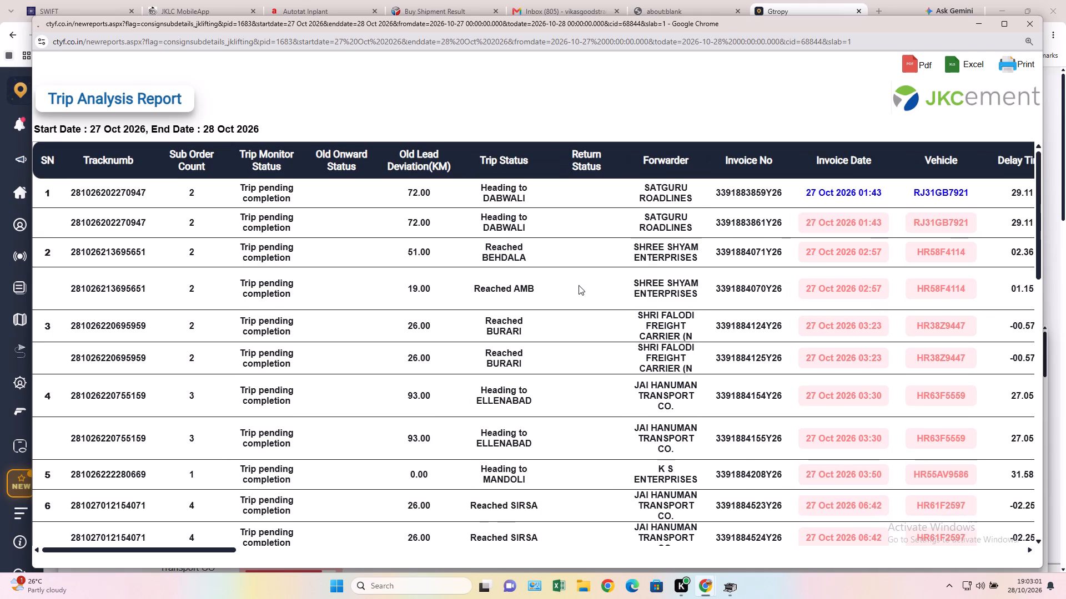
{"action": "key", "text": "ctrl+f"}
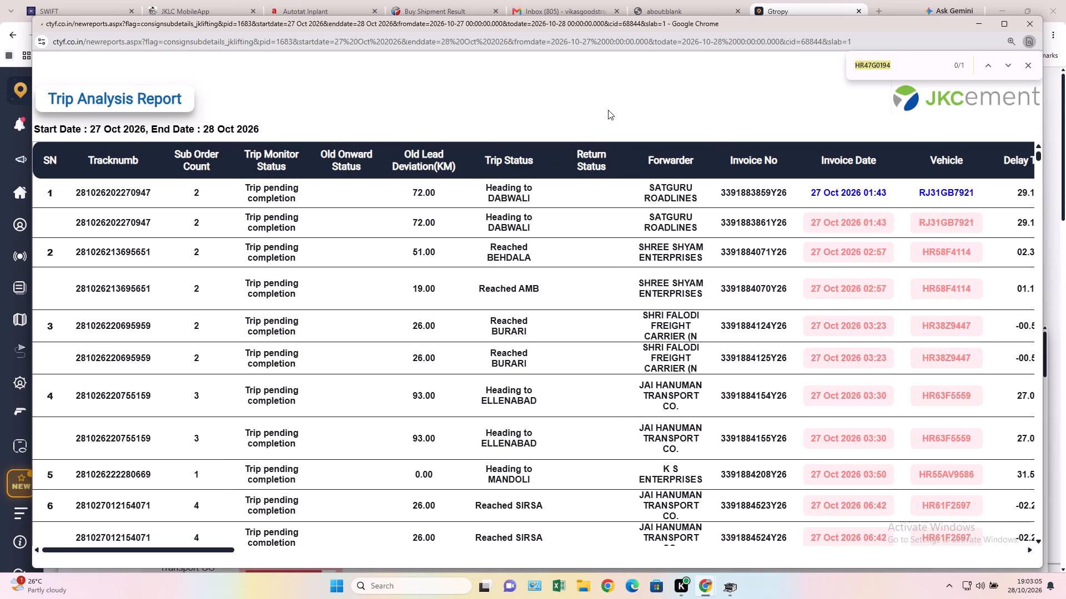
{"action": "key", "text": "BackSpace"}
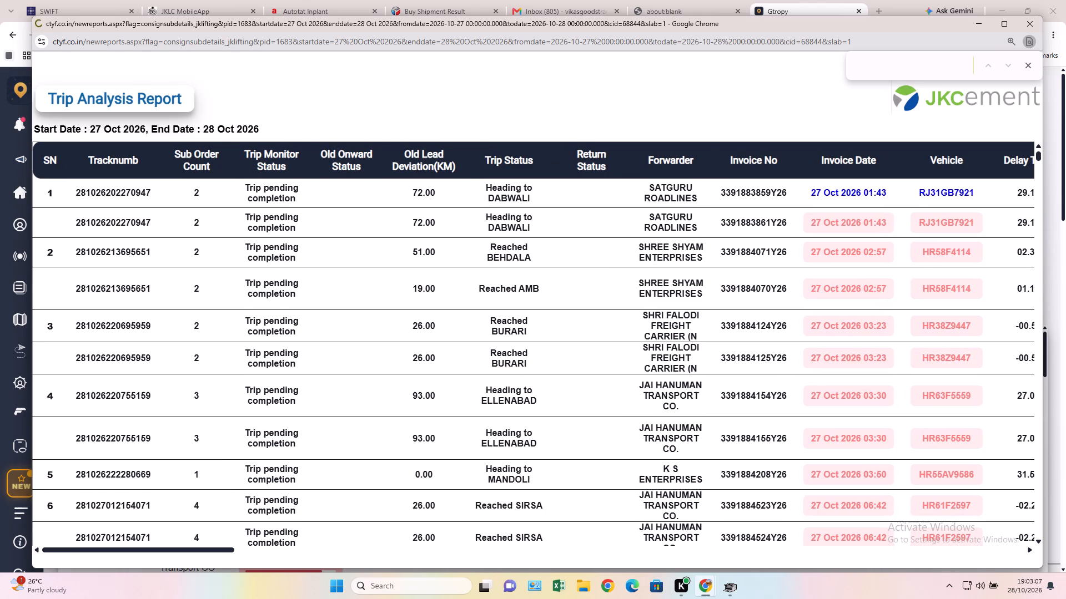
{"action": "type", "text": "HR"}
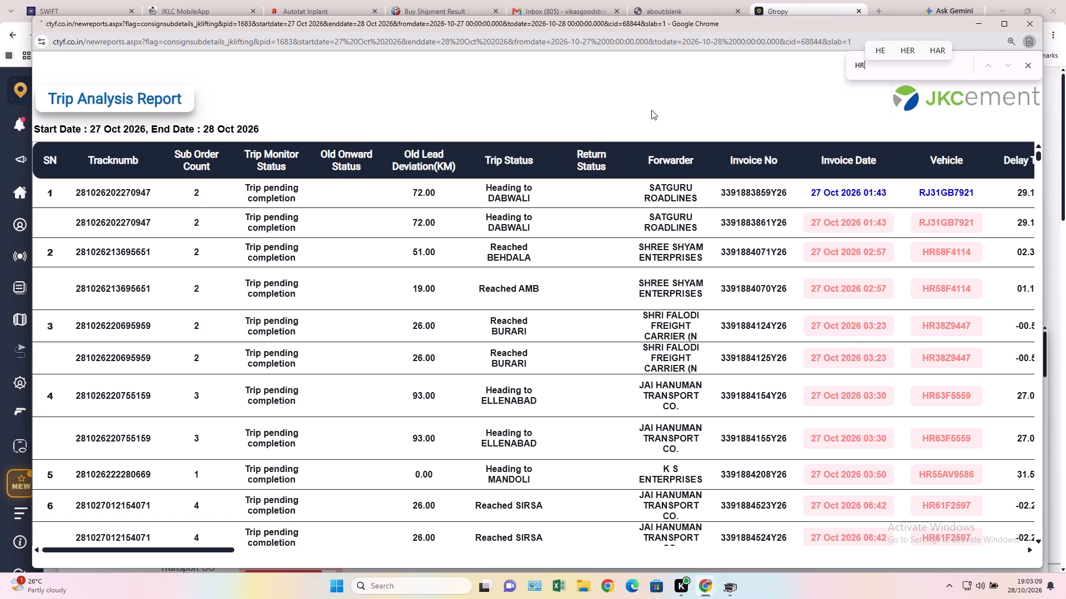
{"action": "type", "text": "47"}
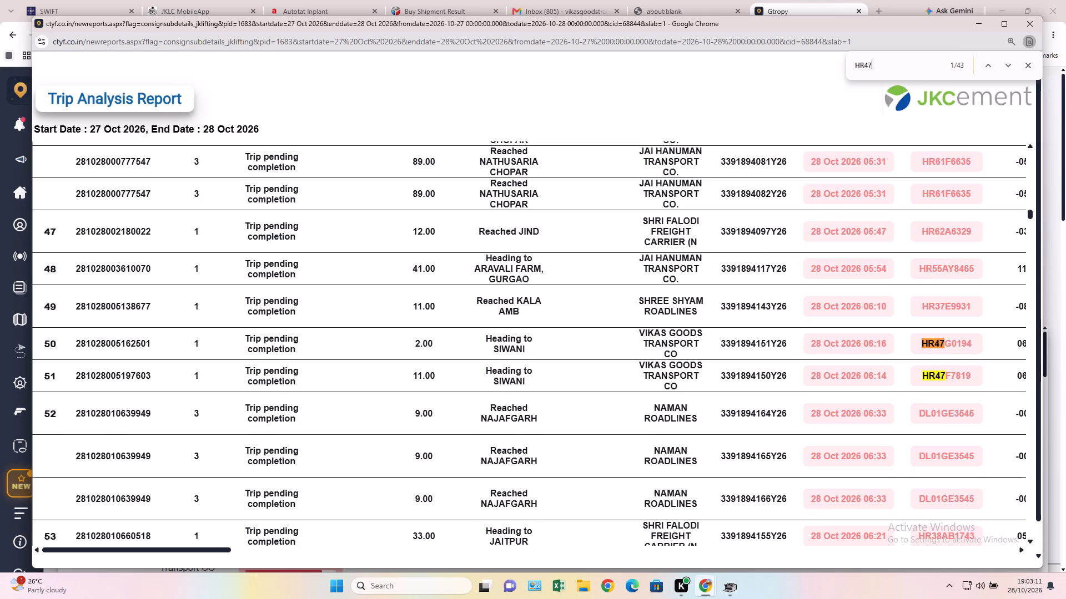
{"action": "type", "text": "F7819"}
{"action": "left_click", "coordinate": [957, 372]}
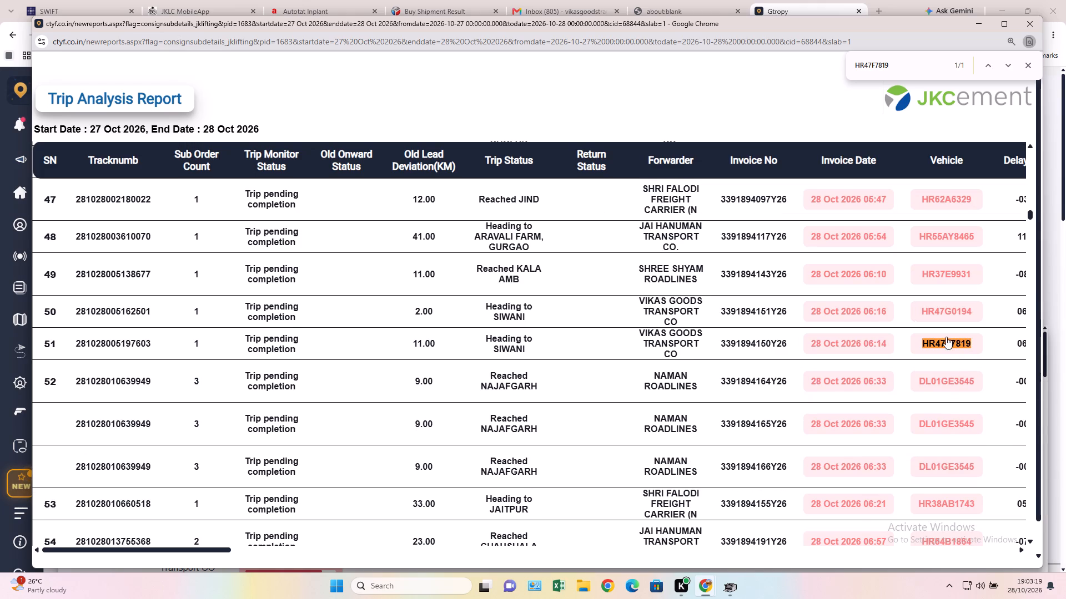
{"action": "left_click", "coordinate": [946, 343]}
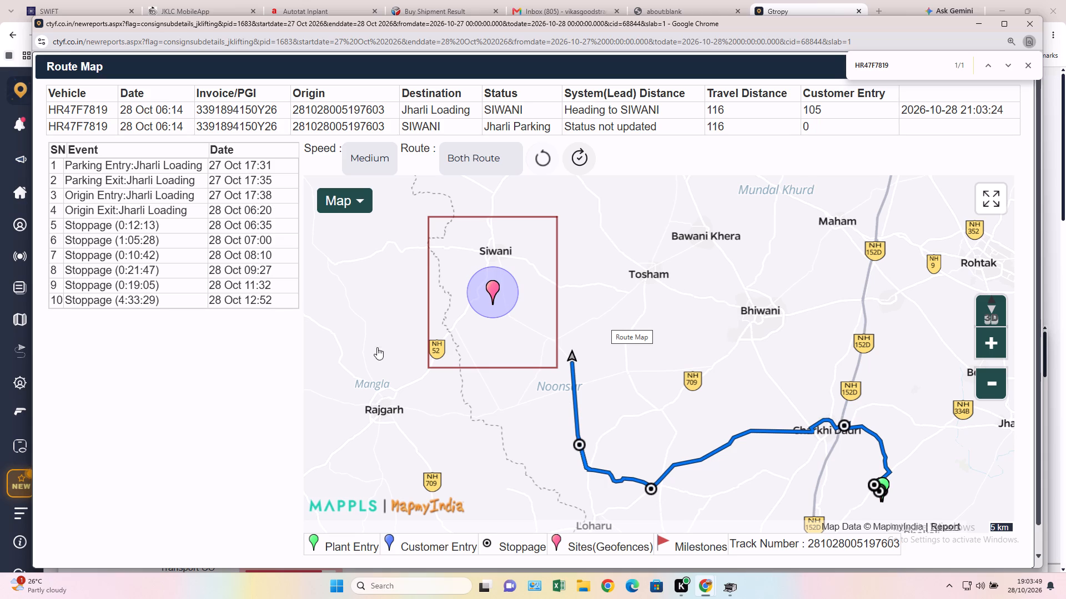
Close the Route Map and GPS Lifting Report windows and the leftover about:blank tab.
{"action": "left_click", "coordinate": [1032, 26]}
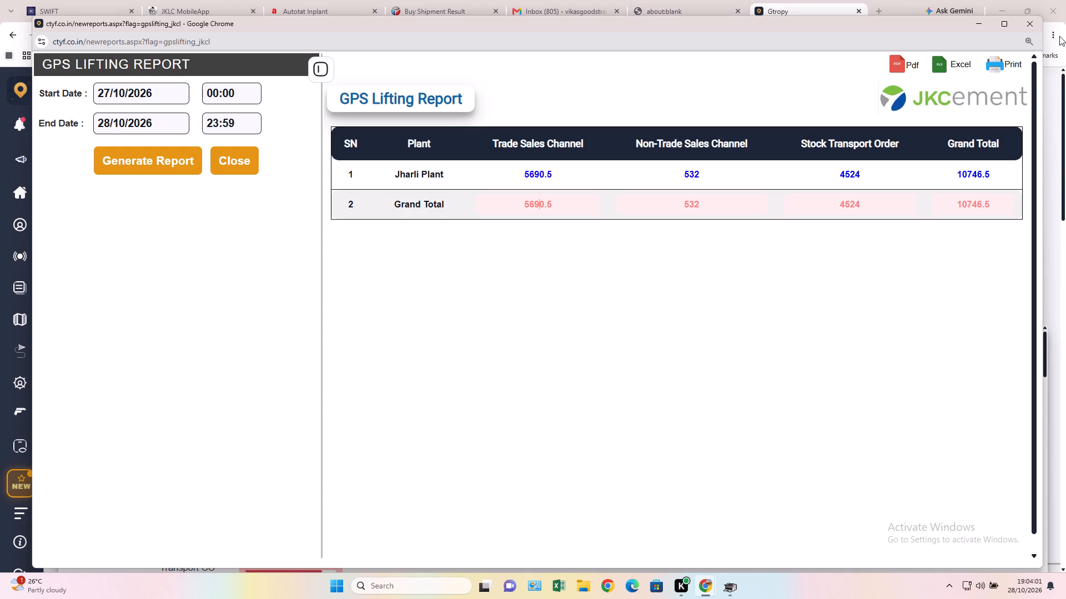
{"action": "left_click", "coordinate": [1035, 29]}
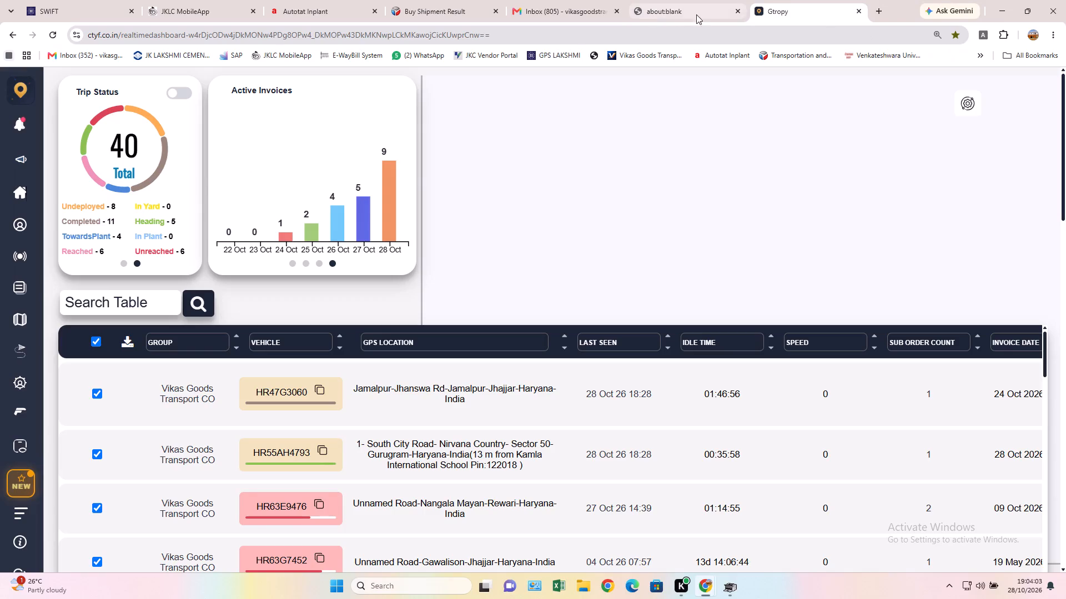
{"action": "left_click", "coordinate": [716, 12]}
{"action": "left_click", "coordinate": [738, 15]}
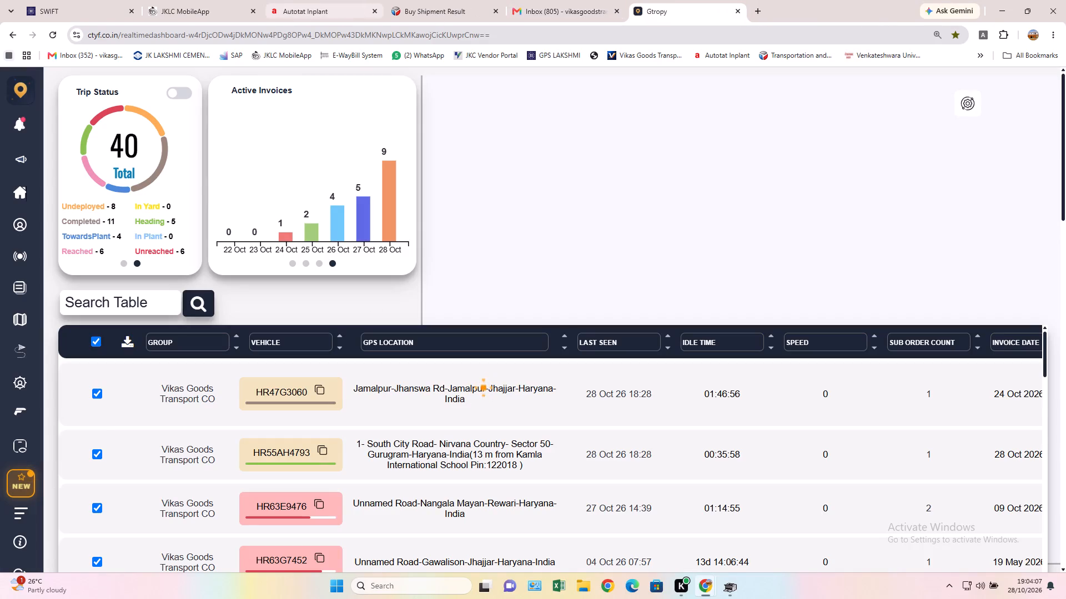
Switch to the JKLC MobileApp site.
{"action": "left_click", "coordinate": [226, 6]}
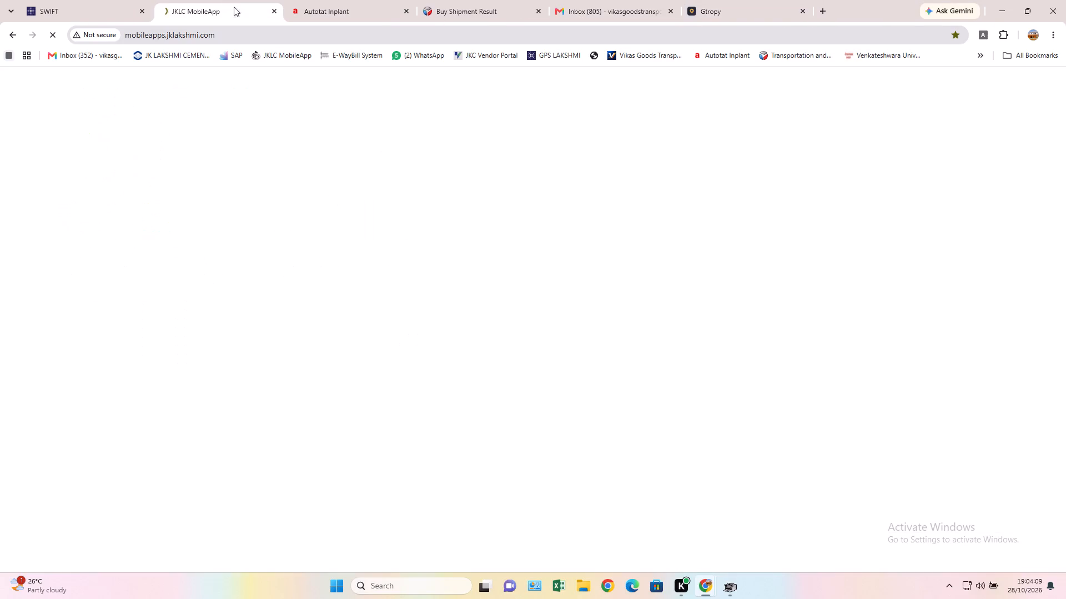
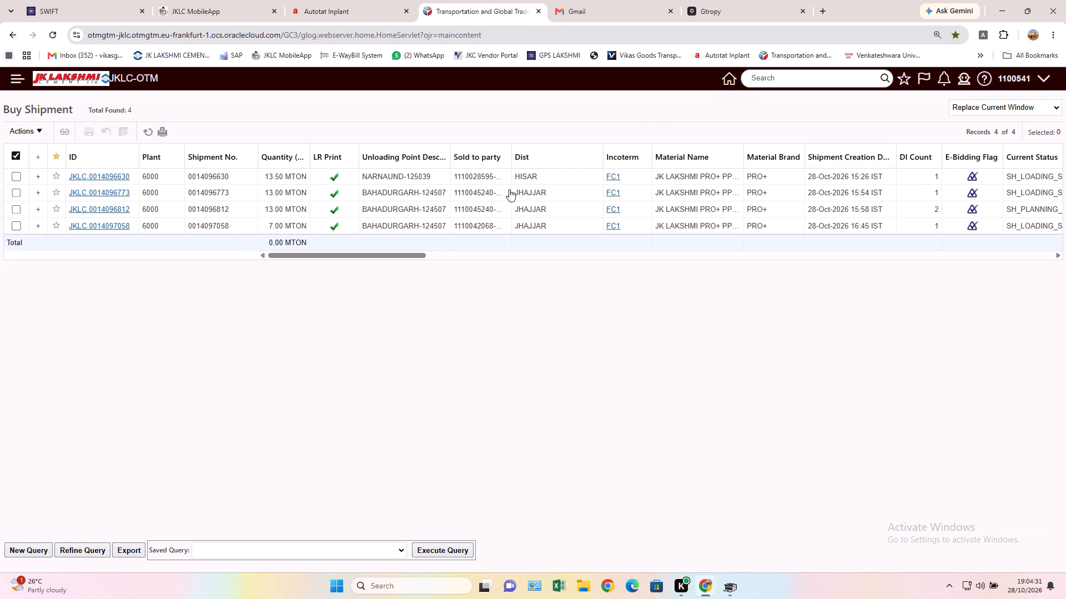
Open the Online Booking/Tendering finder in JKLC-OTM and run the search with no filters set.
{"action": "left_click", "coordinate": [452, 301]}
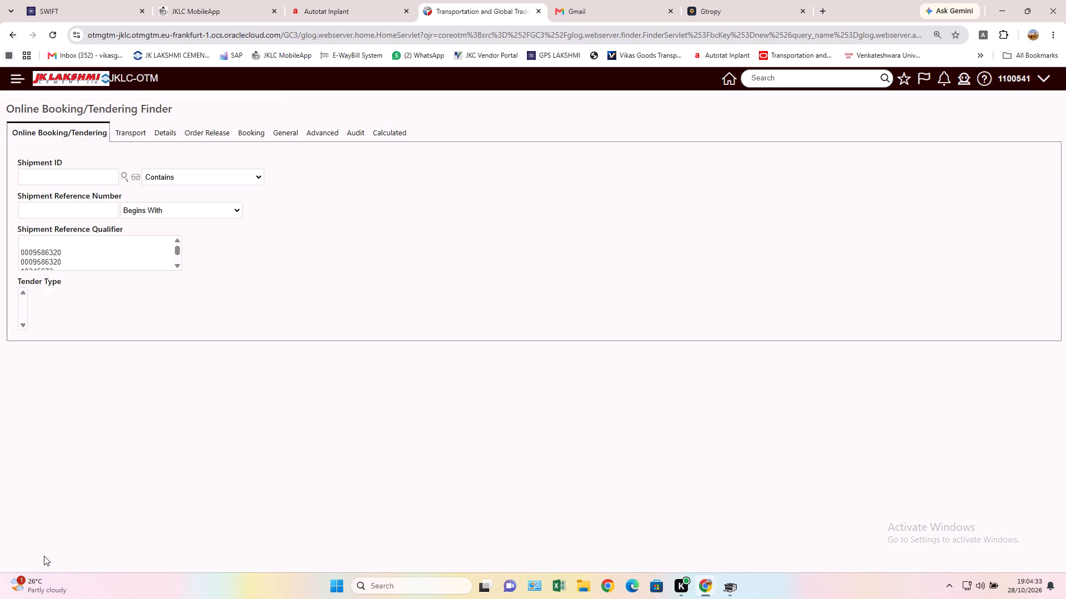
{"action": "left_click", "coordinate": [26, 561]}
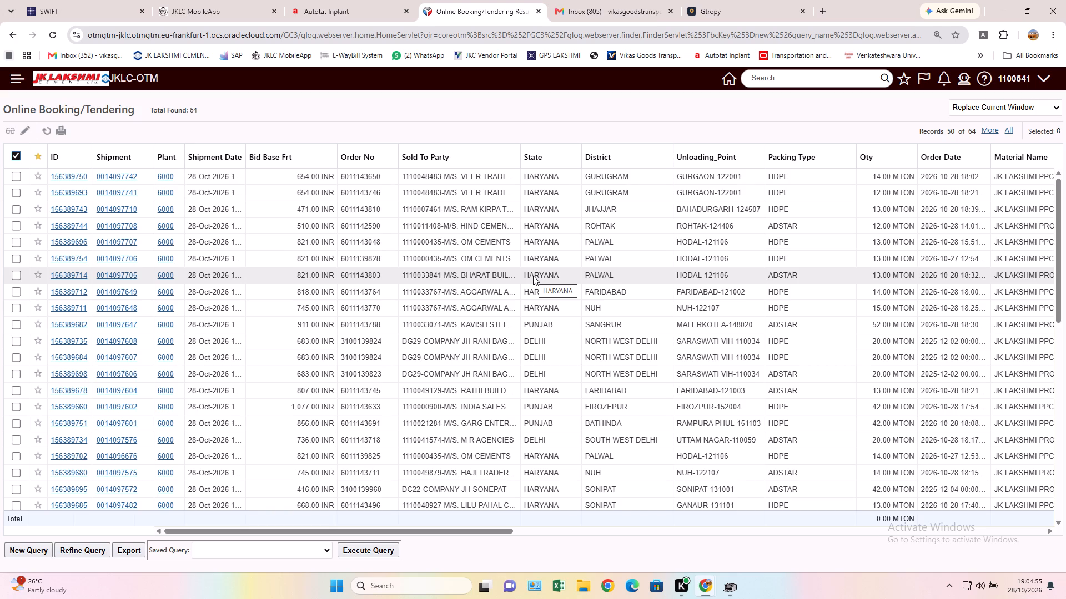
Examine the Online Booking/Tendering results from first to last row and back, reviewing districts, unloading points, quantities and base freight.
{"action": "scroll", "coordinate": [550, 411], "scroll_direction": "down", "scroll_amount": 3}
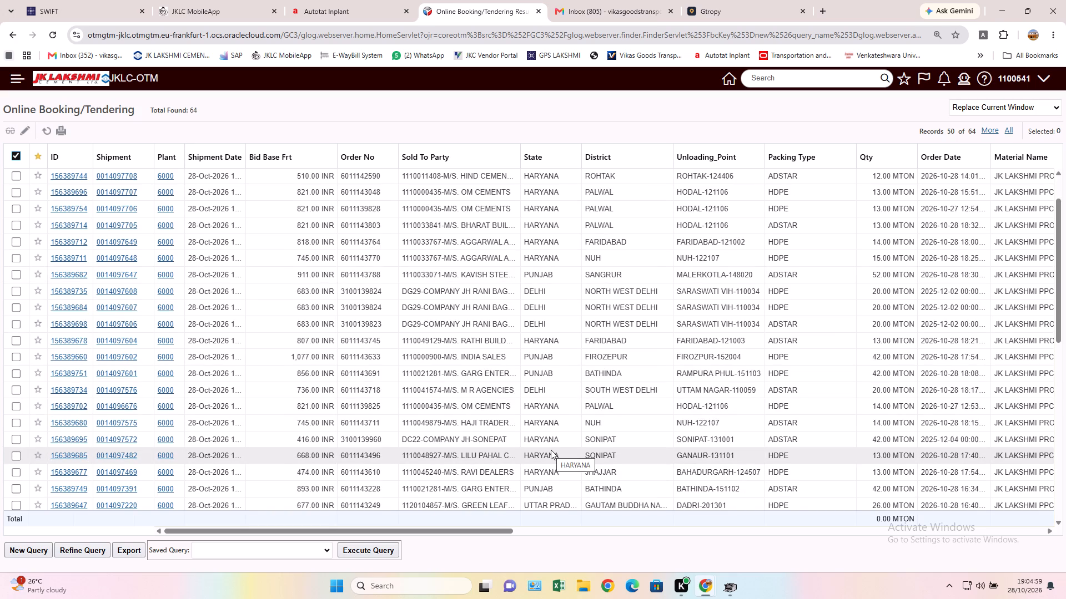
{"action": "scroll", "coordinate": [551, 450], "scroll_direction": "down", "scroll_amount": 6}
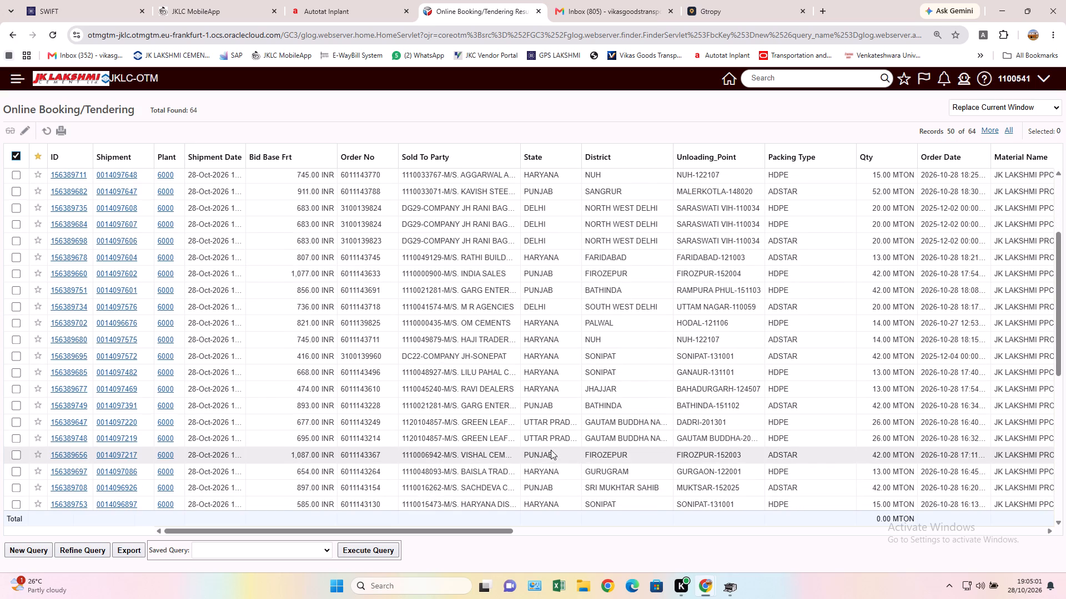
{"action": "scroll", "coordinate": [551, 450], "scroll_direction": "down", "scroll_amount": 6}
{"action": "scroll", "coordinate": [551, 450], "scroll_direction": "up", "scroll_amount": 3}
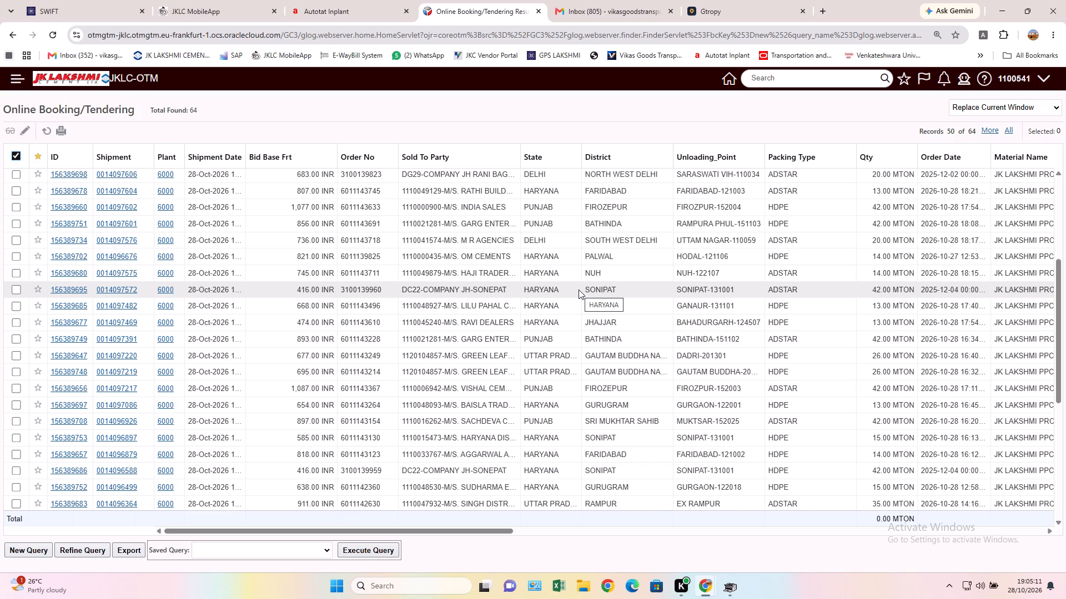
{"action": "scroll", "coordinate": [578, 290], "scroll_direction": "down", "scroll_amount": 15}
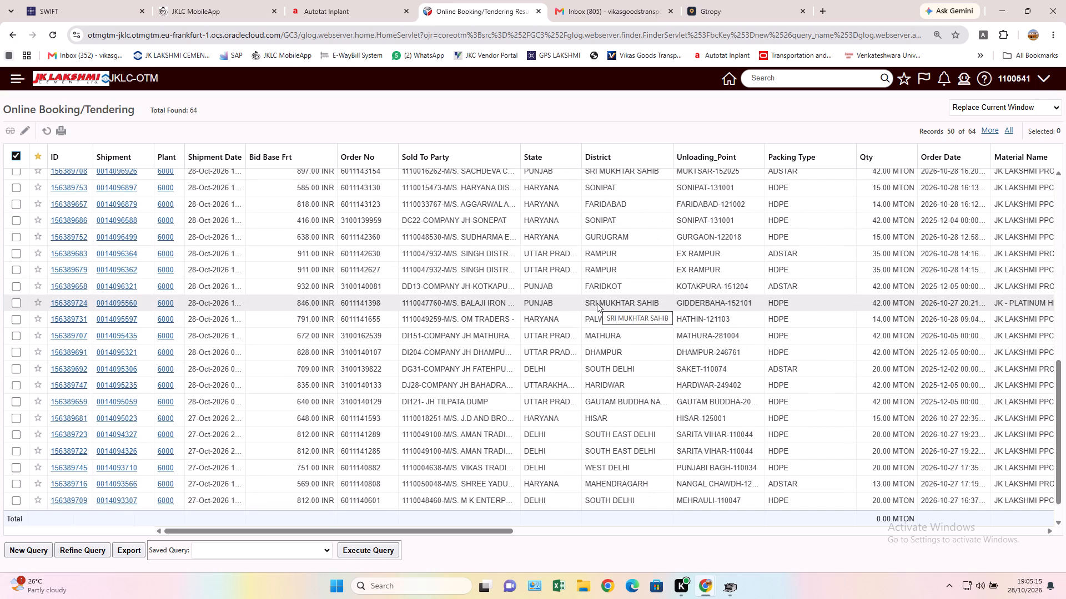
{"action": "scroll", "coordinate": [597, 303], "scroll_direction": "down", "scroll_amount": 8}
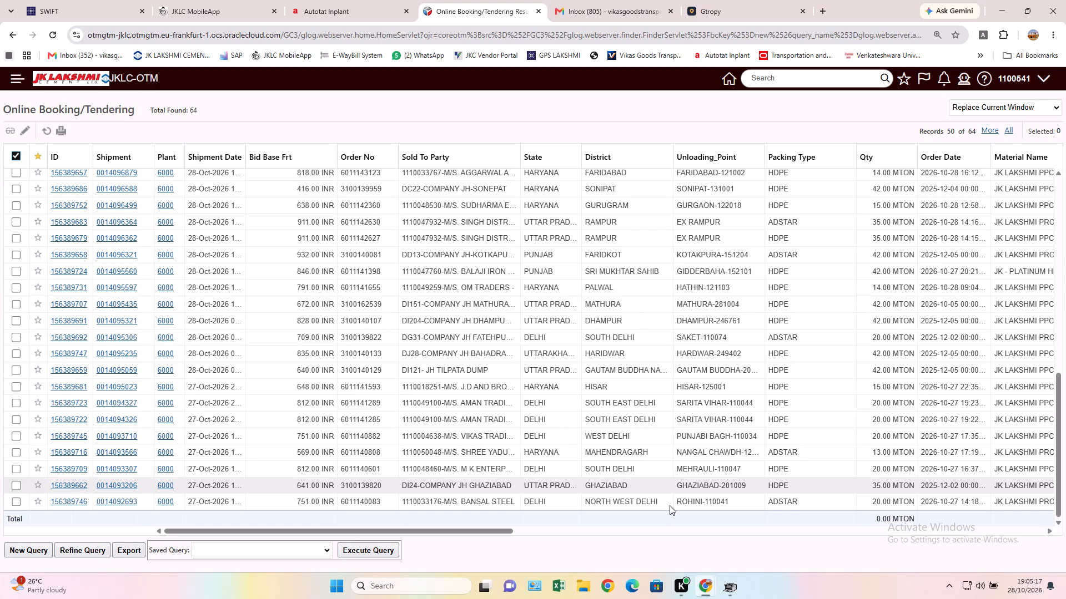
{"action": "scroll", "coordinate": [641, 388], "scroll_direction": "up", "scroll_amount": 3}
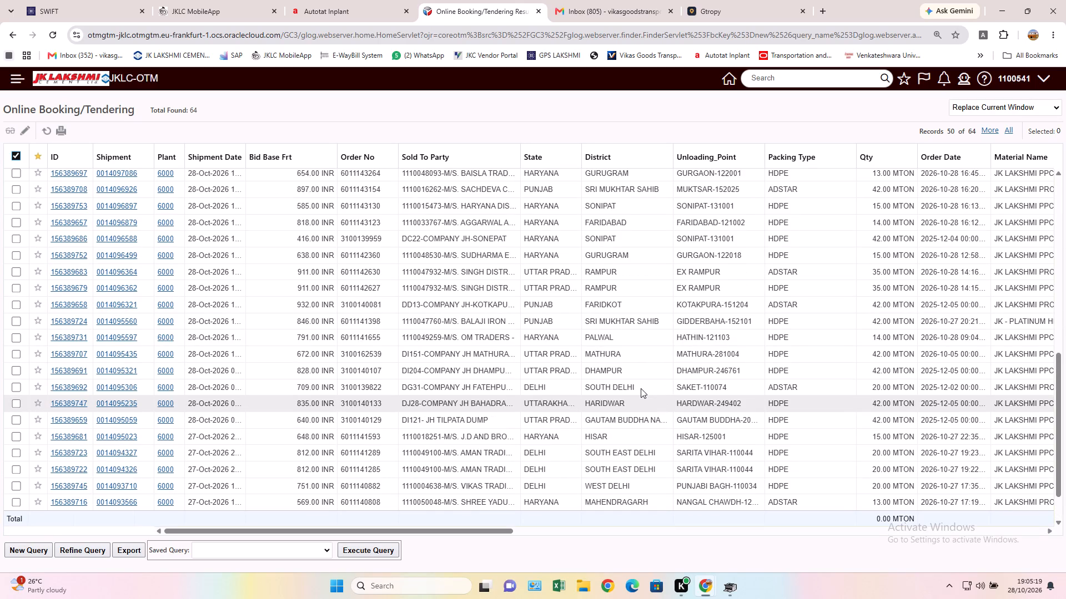
{"action": "scroll", "coordinate": [641, 388], "scroll_direction": "up", "scroll_amount": 13}
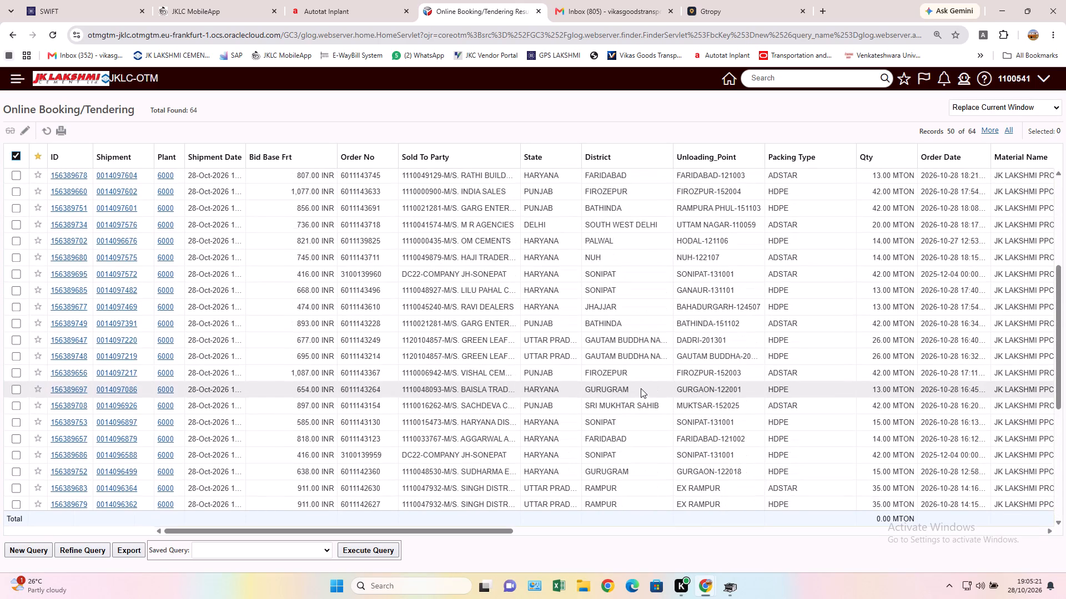
{"action": "scroll", "coordinate": [641, 388], "scroll_direction": "up", "scroll_amount": 8}
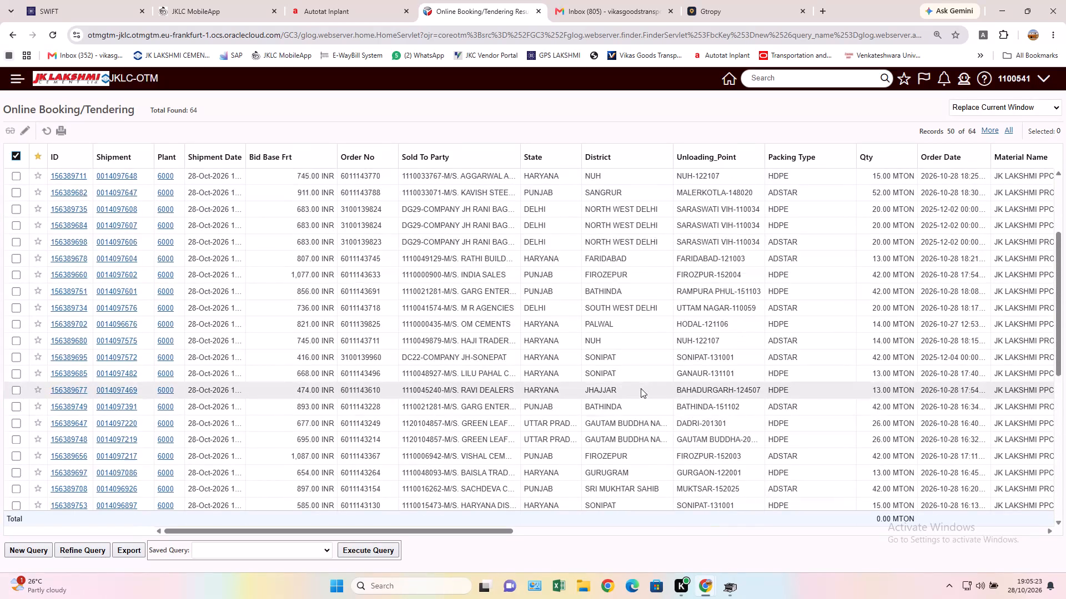
{"action": "scroll", "coordinate": [641, 388], "scroll_direction": "up", "scroll_amount": 12}
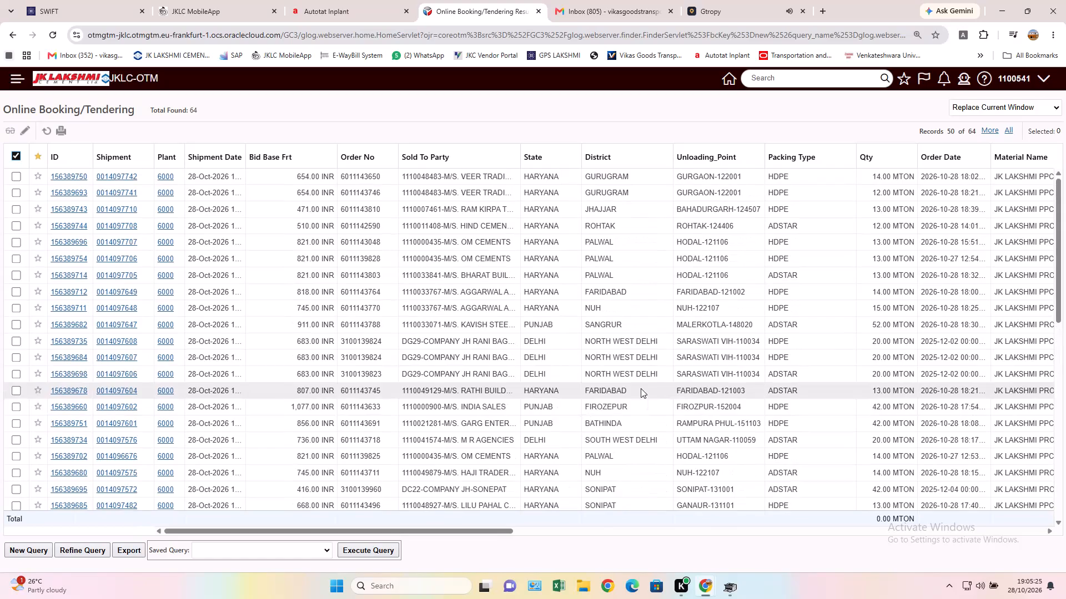
{"action": "scroll", "coordinate": [643, 376], "scroll_direction": "up", "scroll_amount": 6}
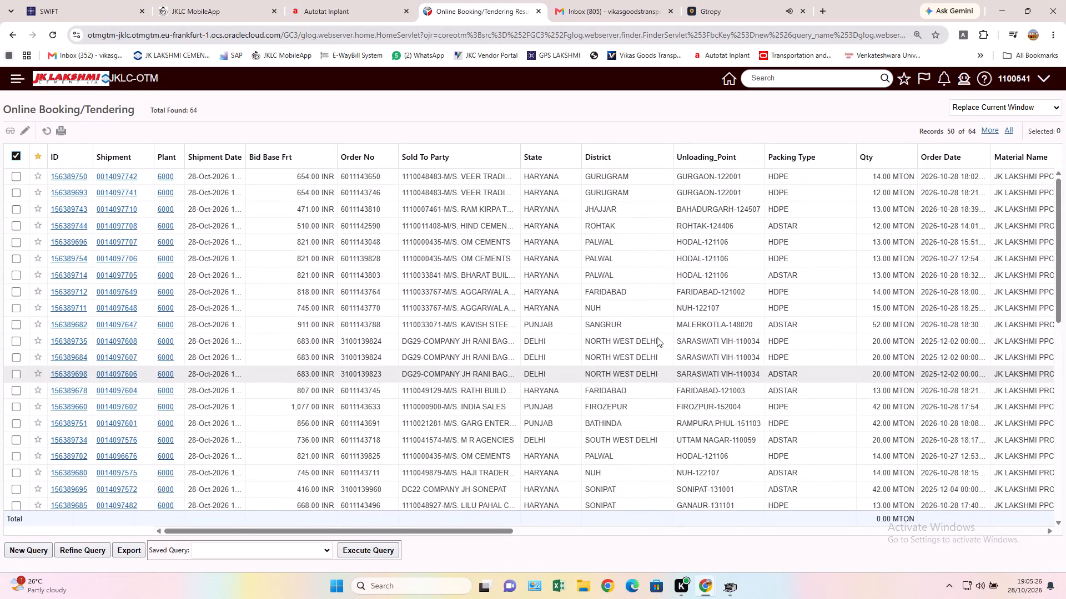
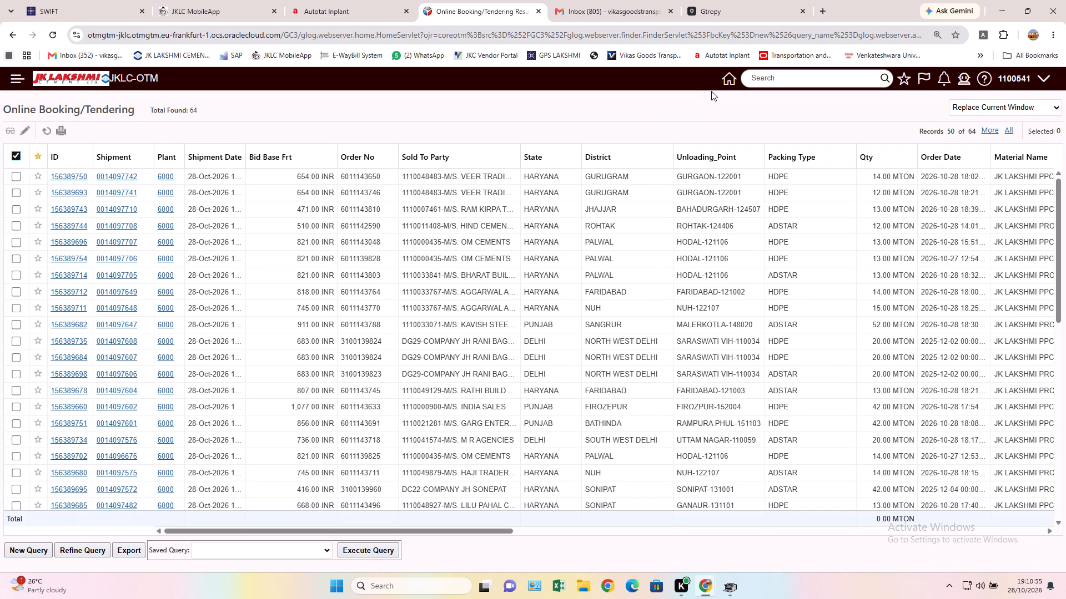
List all buy shipments using the Shipment finder with no filters, and rerun the query to refresh the results.
{"action": "left_click", "coordinate": [728, 79]}
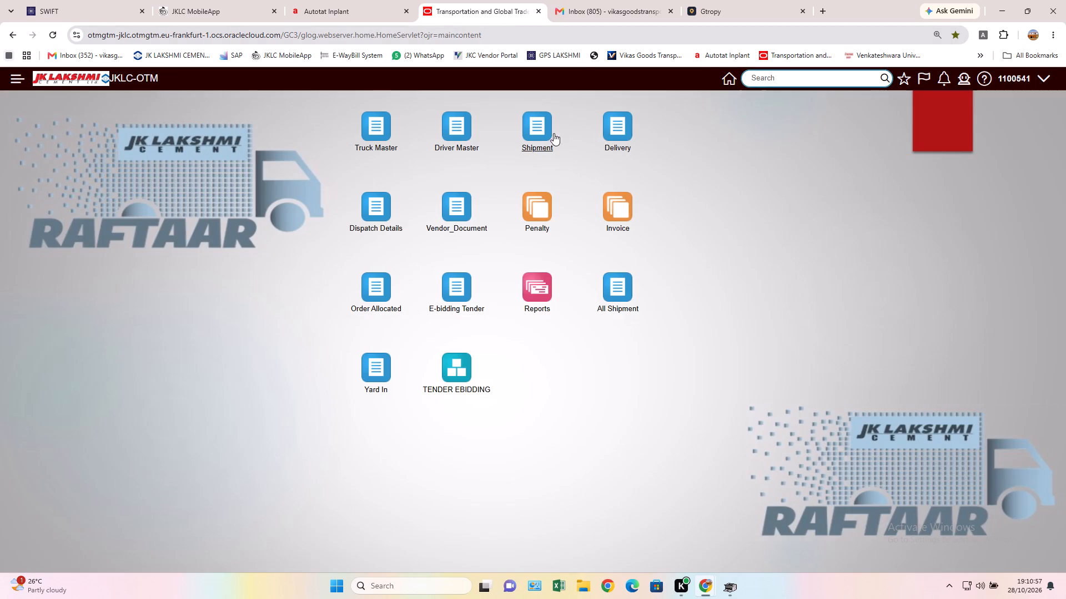
{"action": "left_click", "coordinate": [538, 130]}
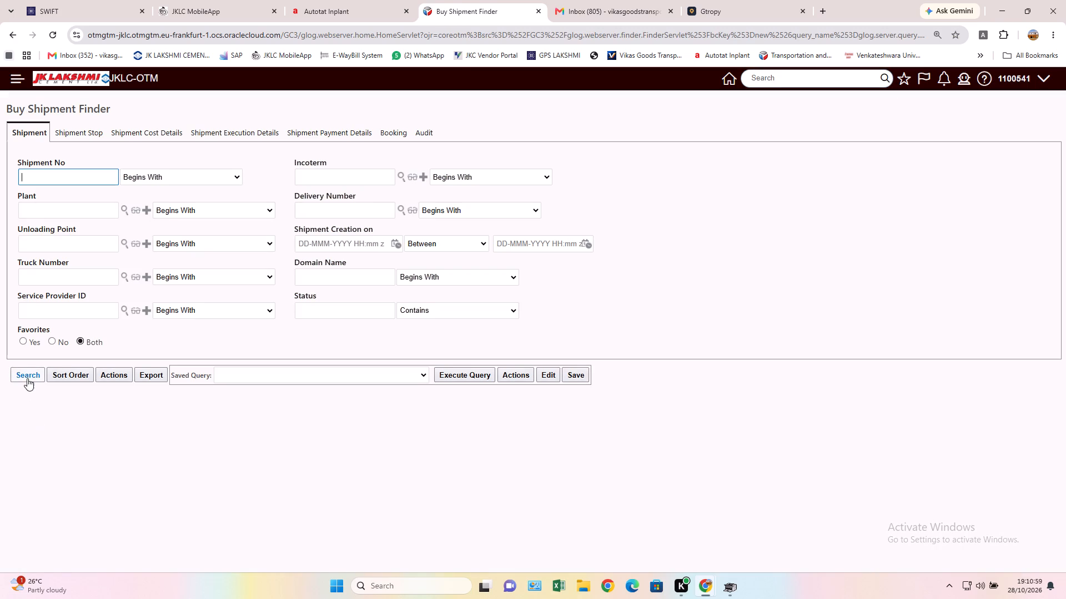
{"action": "left_click", "coordinate": [27, 377]}
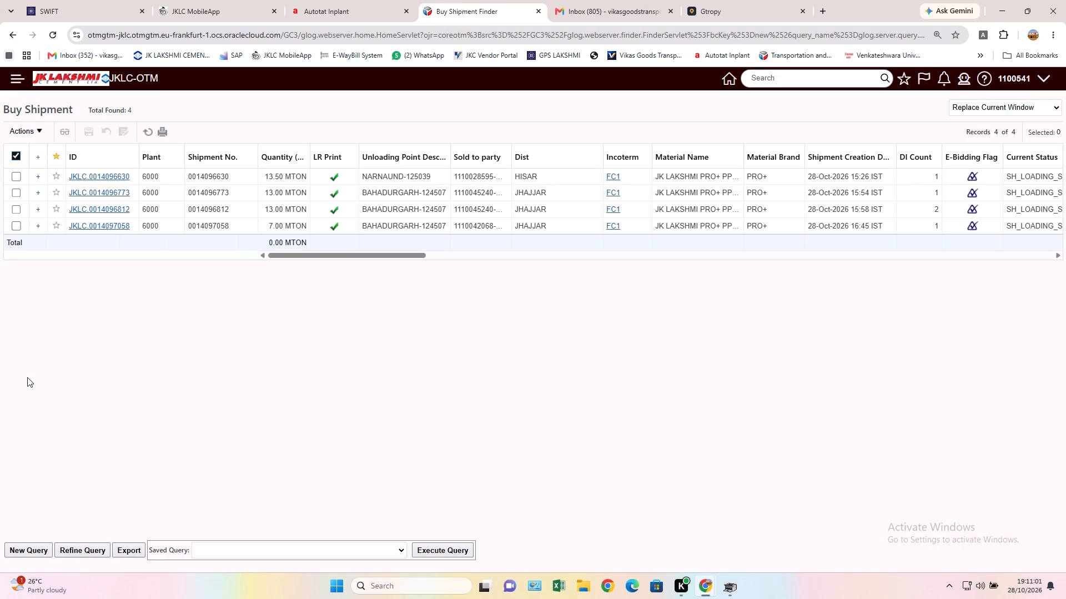
{"action": "left_click", "coordinate": [144, 129]}
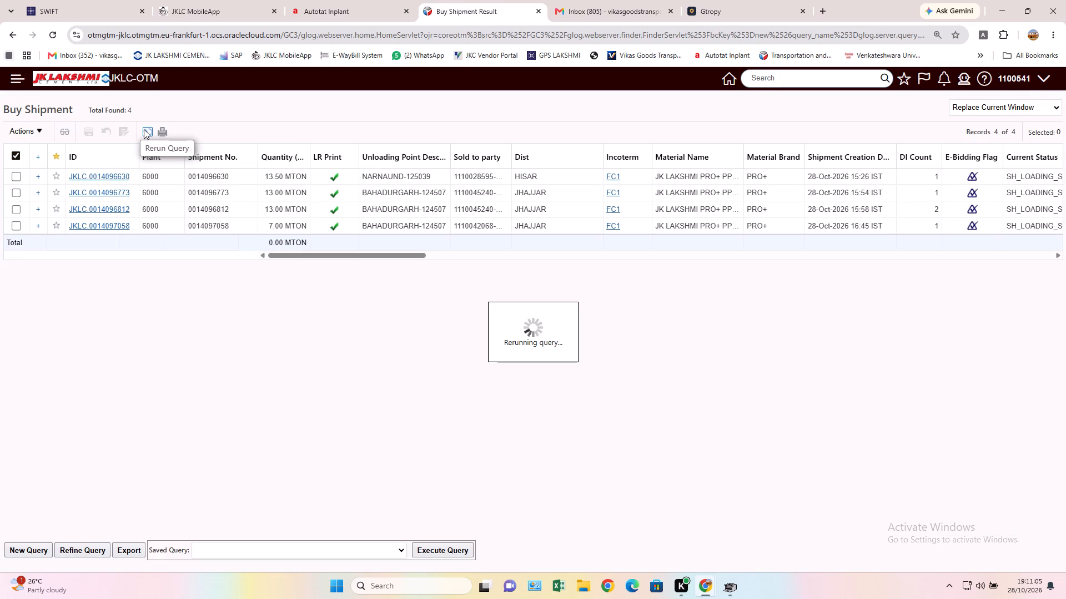
{"action": "left_click", "coordinate": [144, 129]}
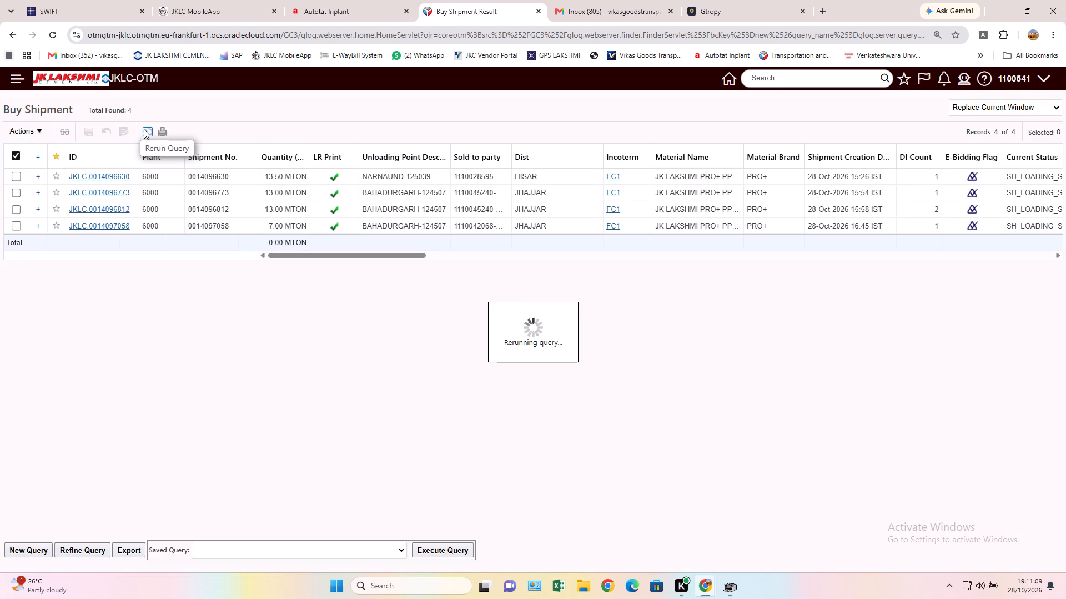
{"action": "left_click", "coordinate": [144, 129]}
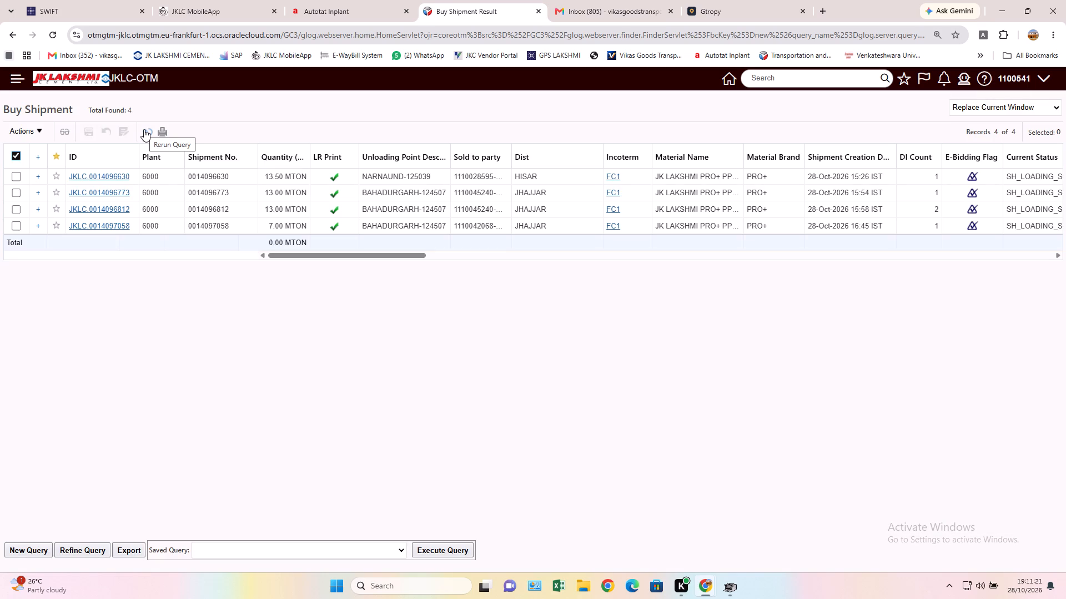
{"action": "left_click", "coordinate": [143, 129]}
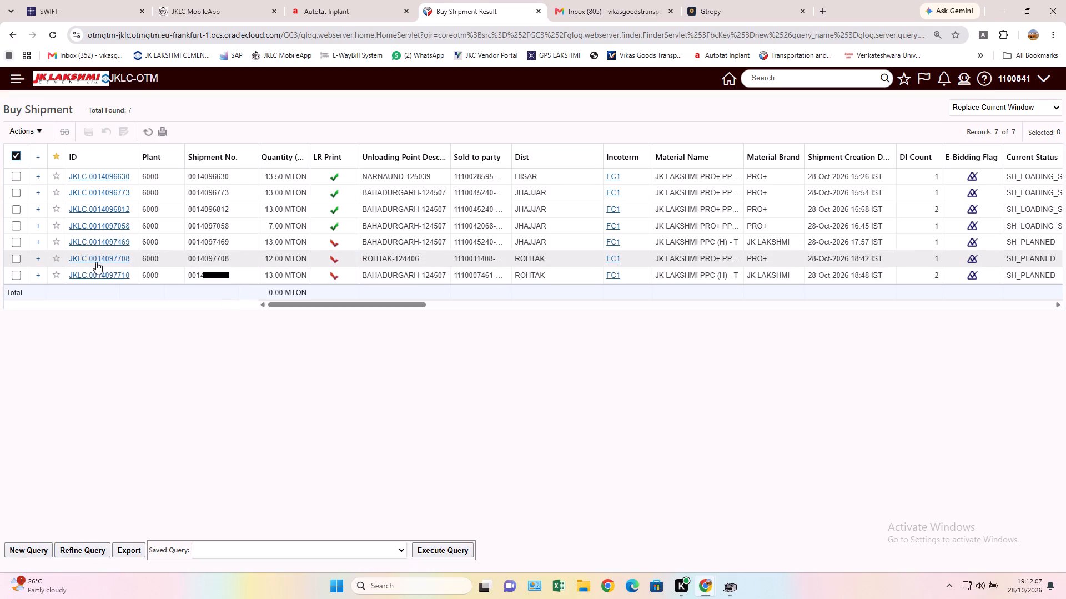
{"action": "left_click", "coordinate": [15, 259]}
{"action": "left_click", "coordinate": [118, 132]}
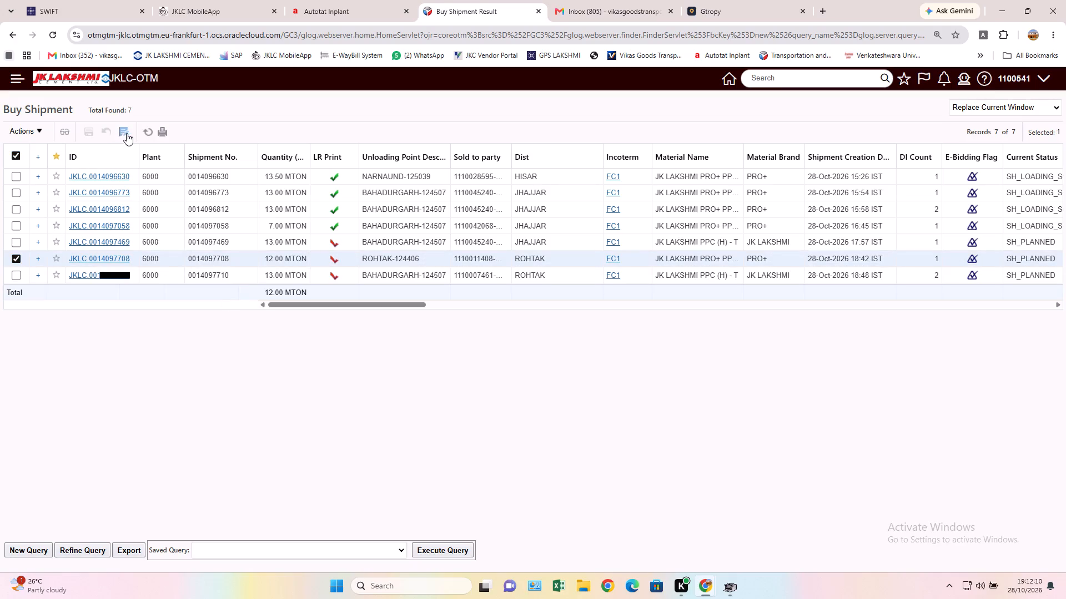
{"action": "left_click", "coordinate": [127, 133]}
{"action": "left_click", "coordinate": [612, 216]}
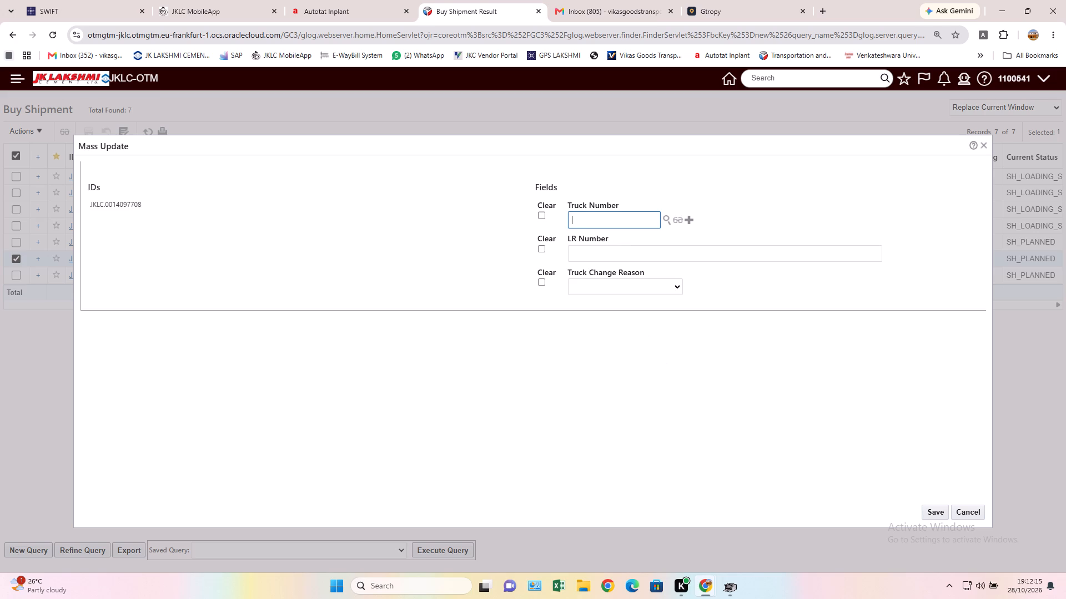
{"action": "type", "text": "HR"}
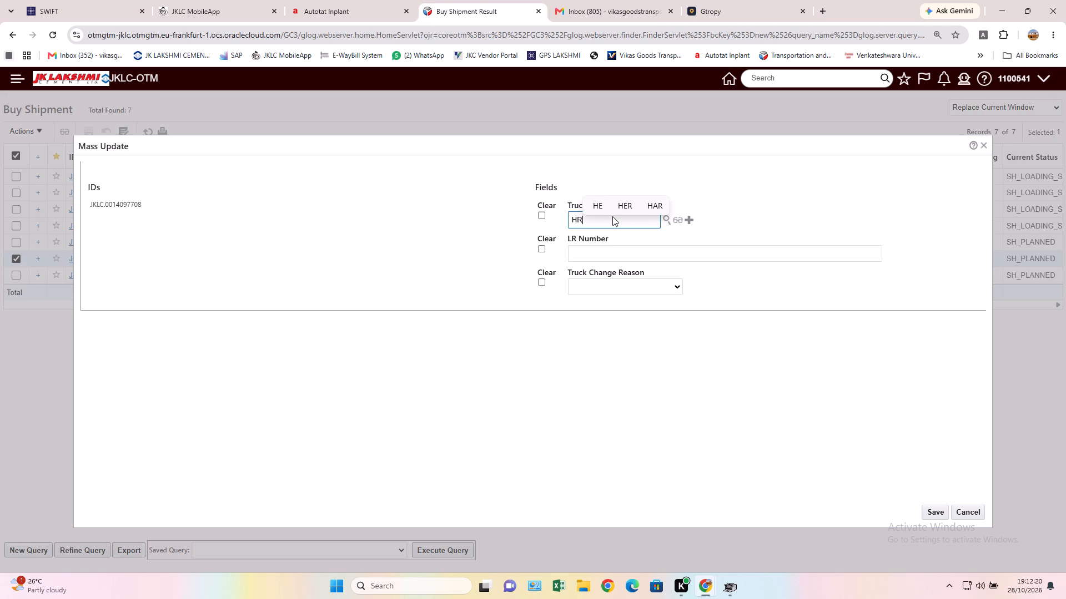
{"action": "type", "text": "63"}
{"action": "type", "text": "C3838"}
{"action": "left_click", "coordinate": [597, 251]}
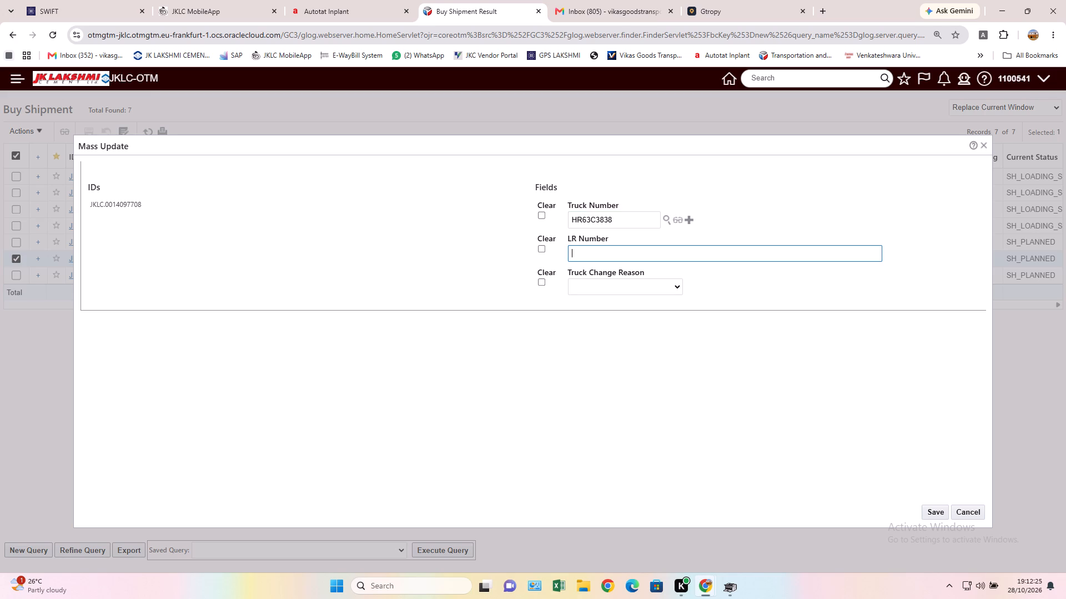
{"action": "type", "text": "50"}
{"action": "left_click", "coordinate": [937, 510]}
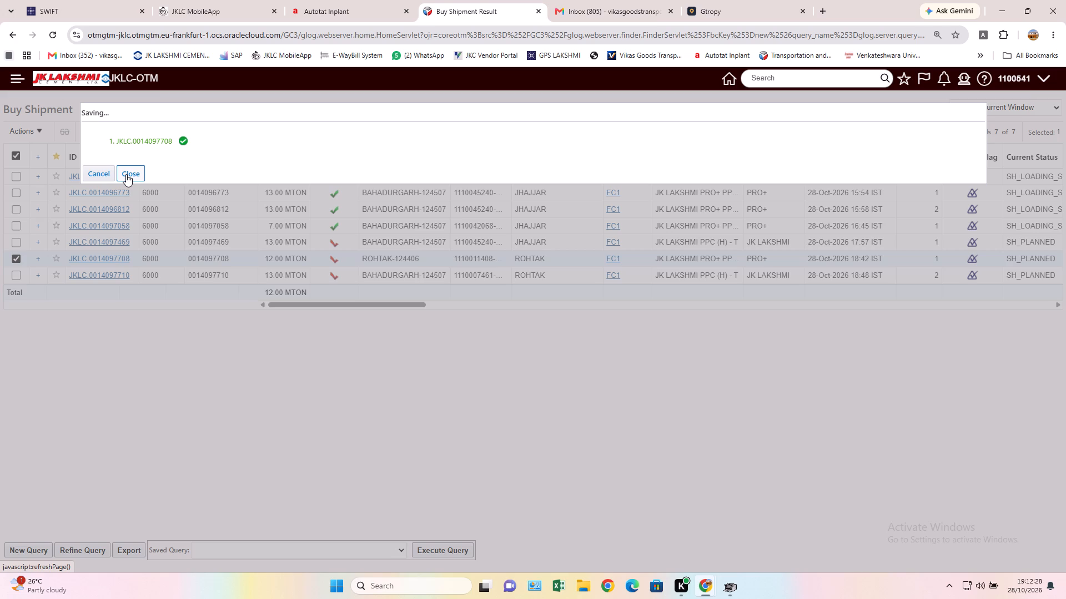
{"action": "left_click", "coordinate": [126, 174]}
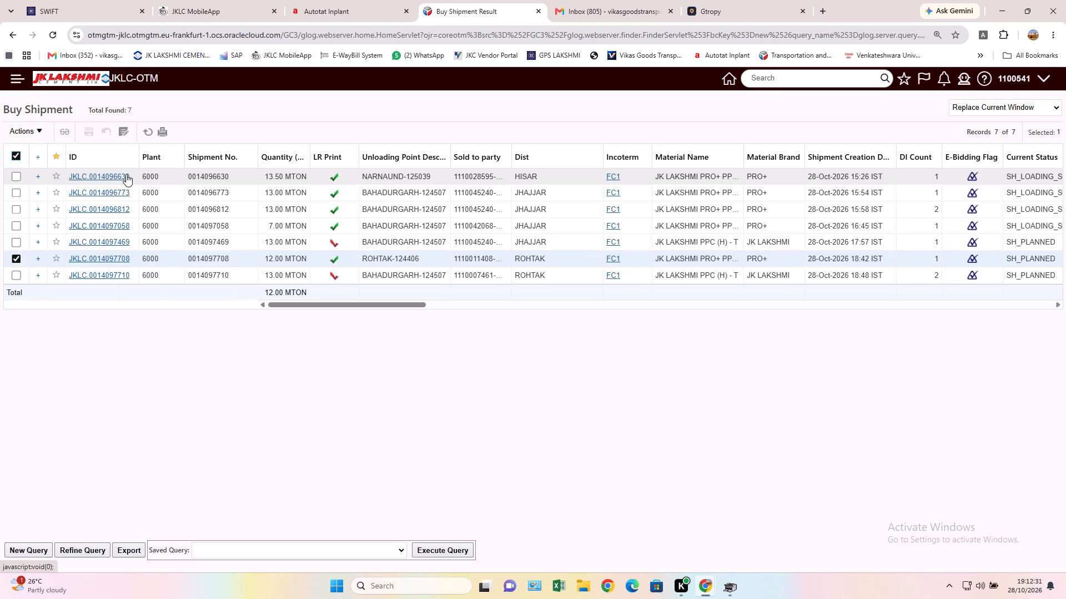
Run LR Print - Shipment for shipment JKLC.0014097708.
{"action": "left_click", "coordinate": [36, 130]}
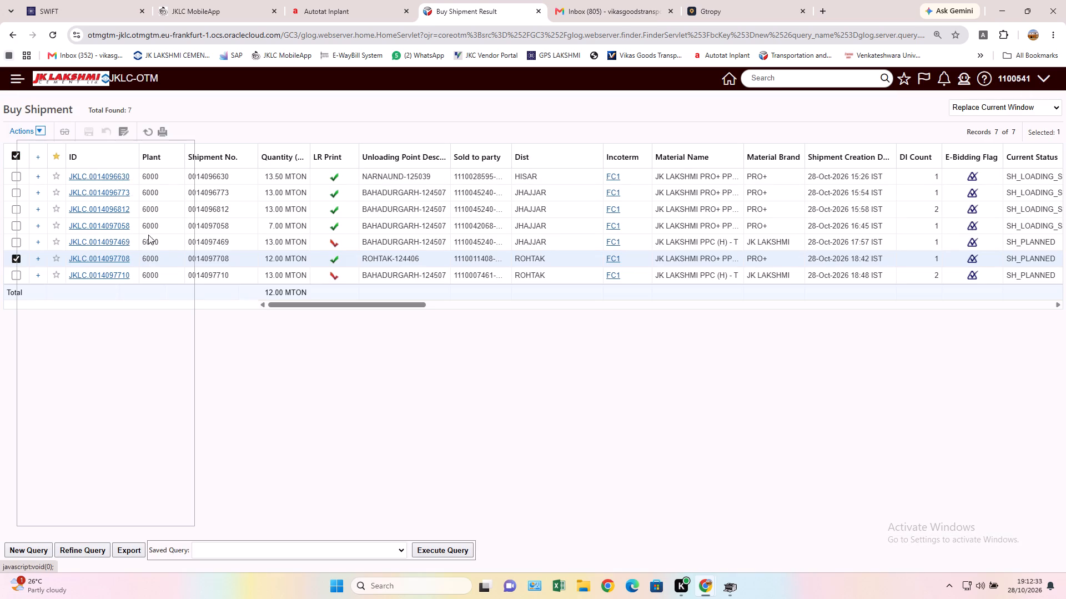
{"action": "left_click", "coordinate": [86, 249]}
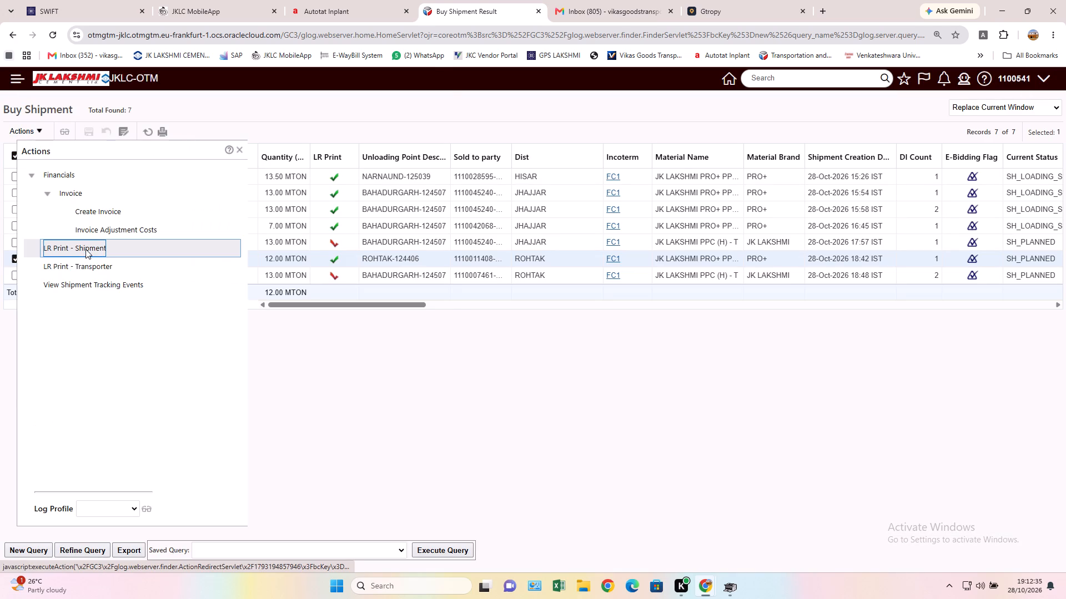
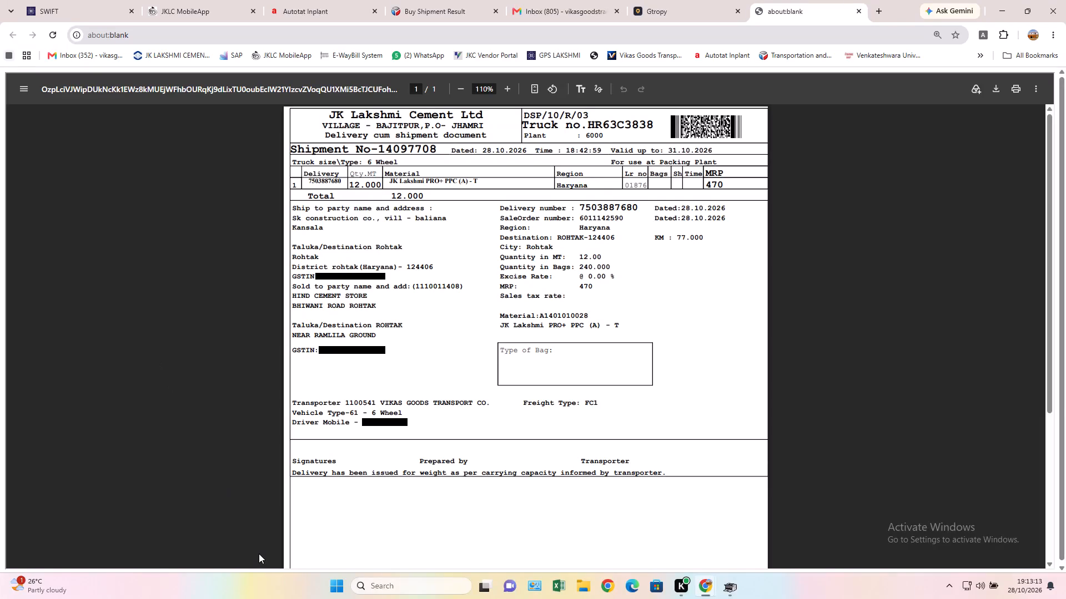
Switch to the Autotat Inplant portal, log out and back in, and view the assigned direct orders for the Jharli plant.
{"action": "left_click", "coordinate": [673, 6]}
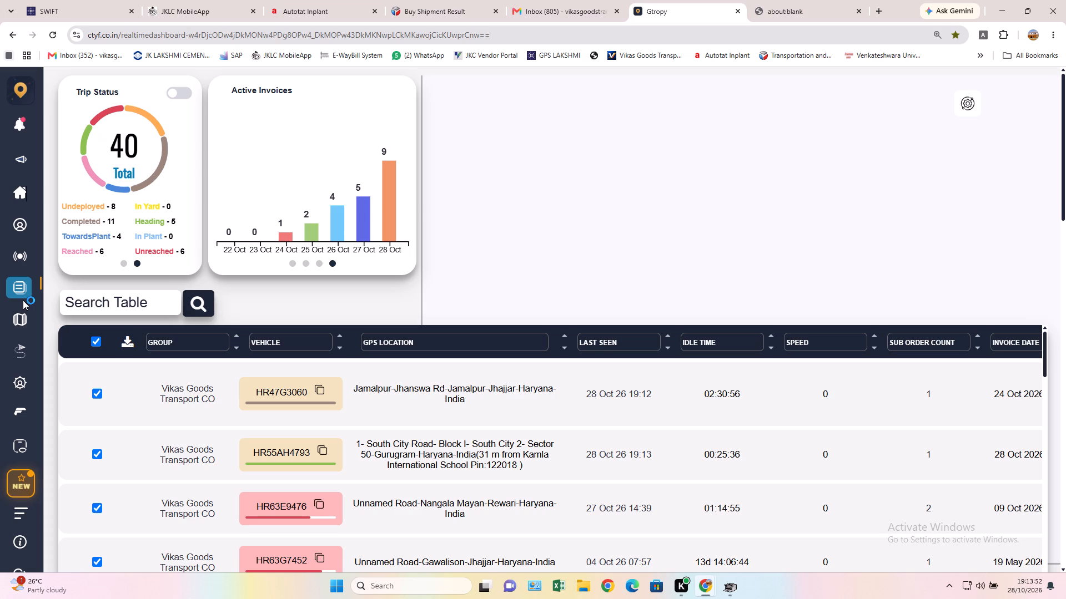
{"action": "left_click", "coordinate": [295, 8]}
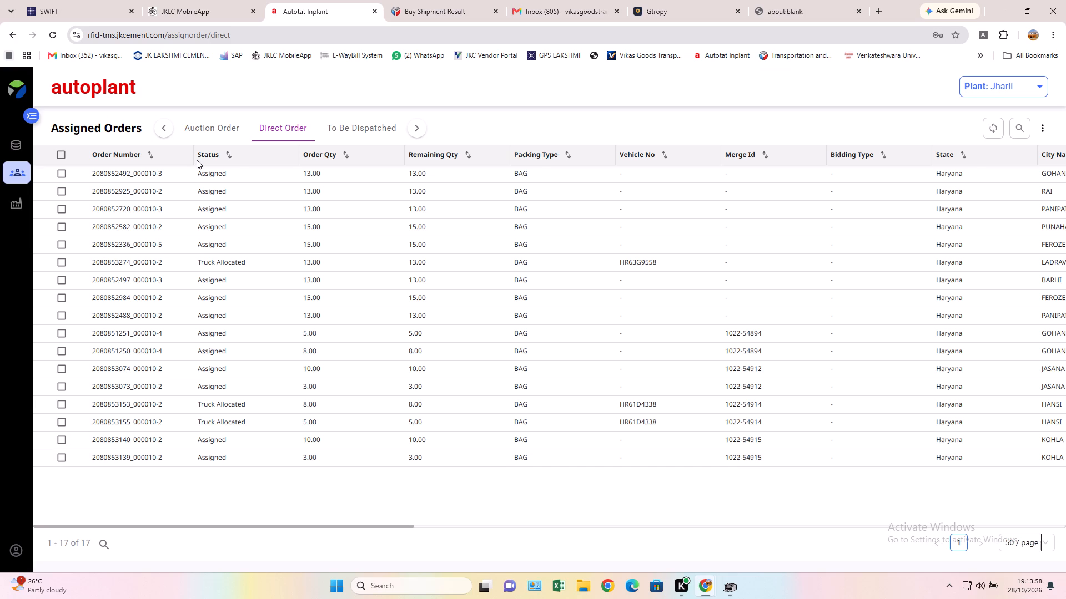
{"action": "left_click", "coordinate": [207, 125]}
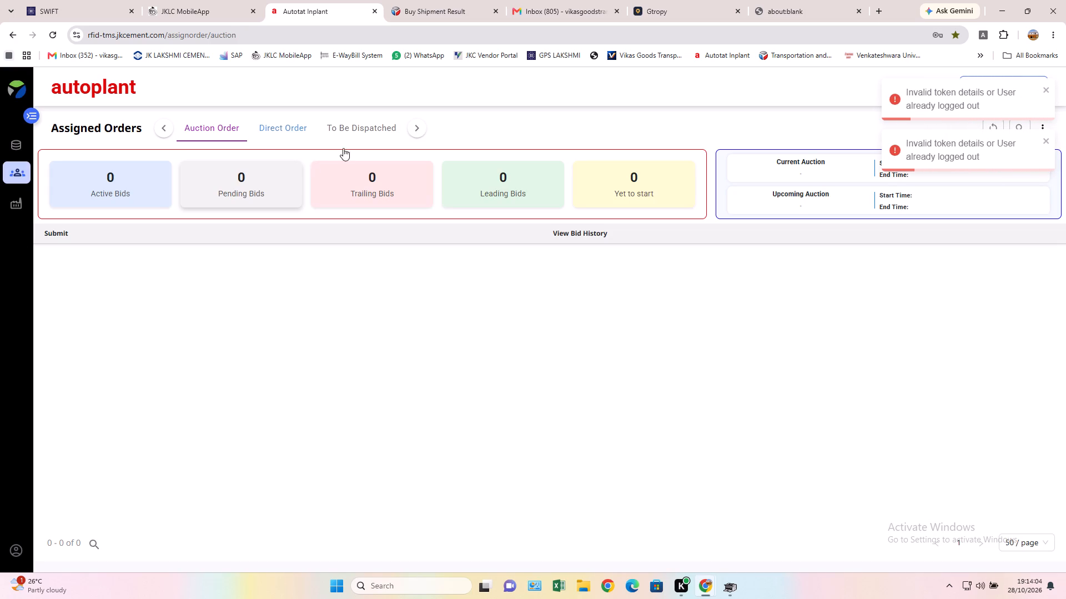
{"action": "left_click", "coordinate": [290, 119]}
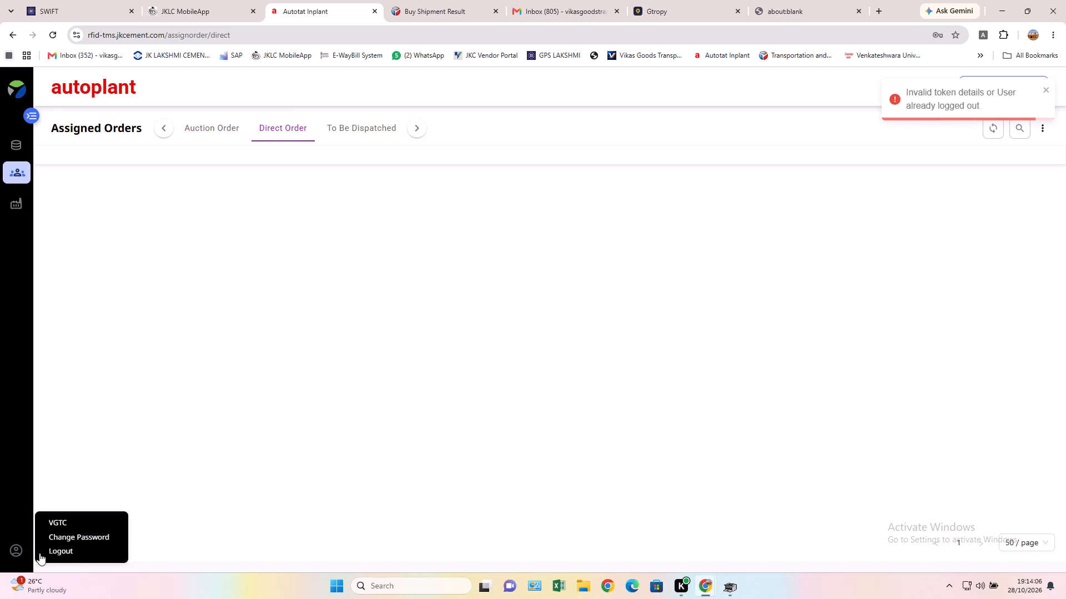
{"action": "left_click", "coordinate": [60, 552]}
{"action": "double_click", "coordinate": [229, 384]}
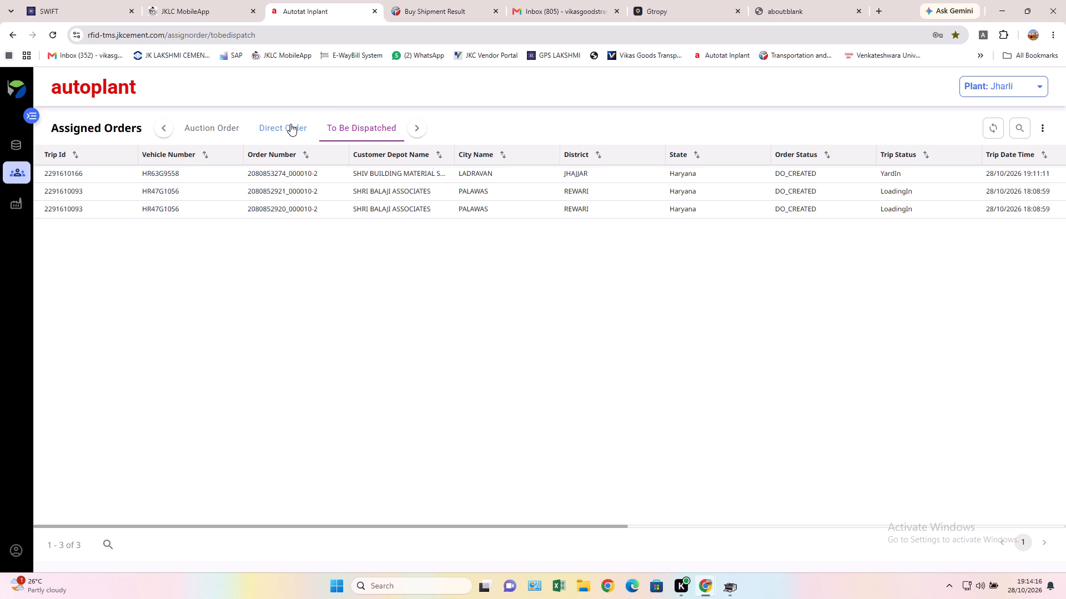
{"action": "left_click", "coordinate": [290, 124]}
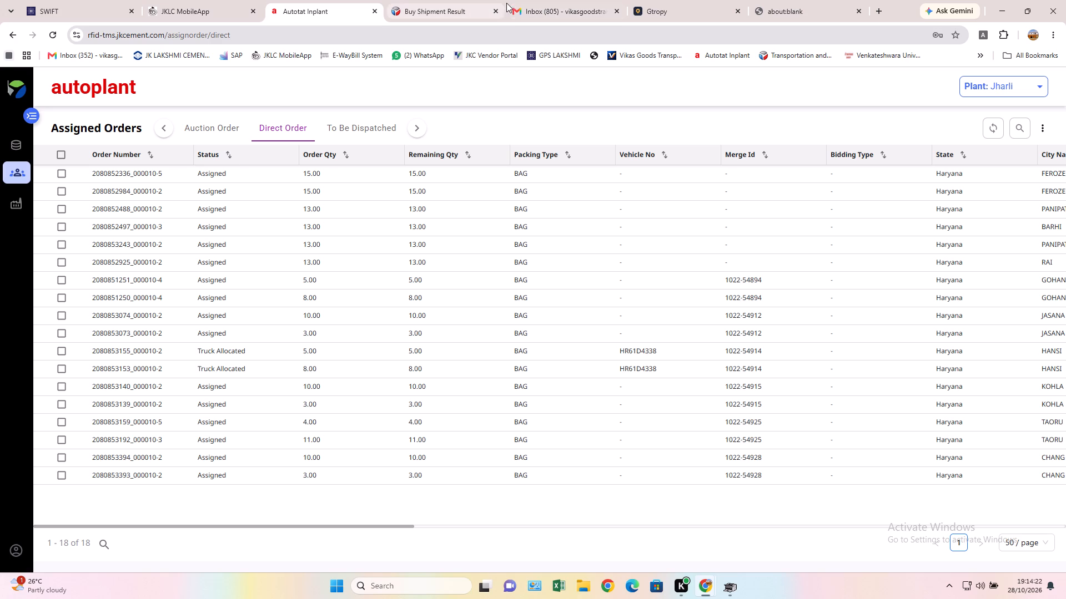
In Gtropy, generate the GPS Lifting Report for 27/10/2026 to 28/10/2026 and open the trips behind the Trade Sales Channel grand total.
{"action": "left_click", "coordinate": [692, 0]}
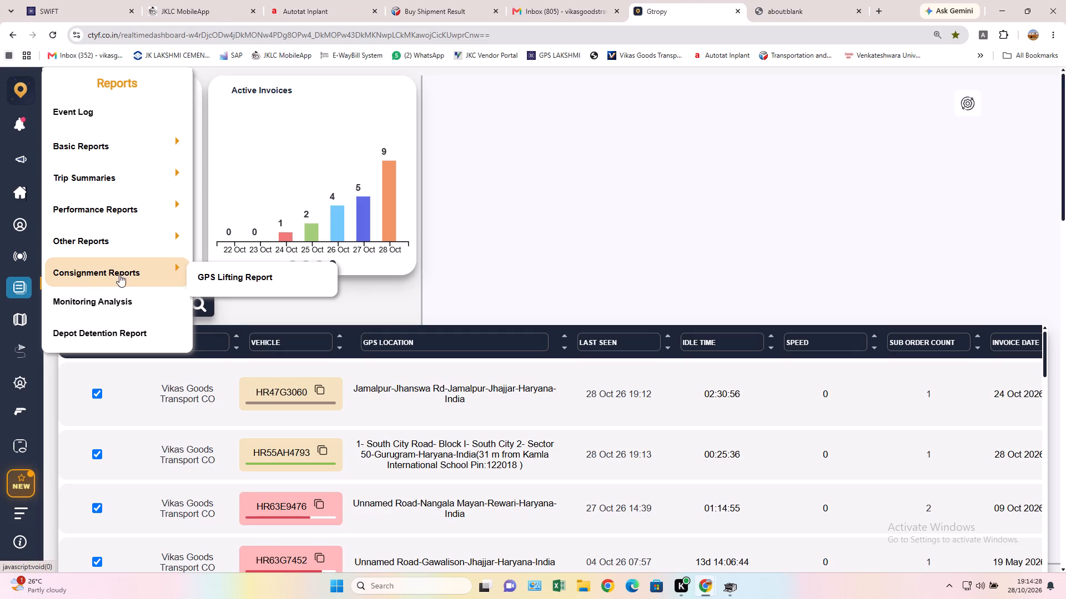
{"action": "left_click", "coordinate": [232, 281]}
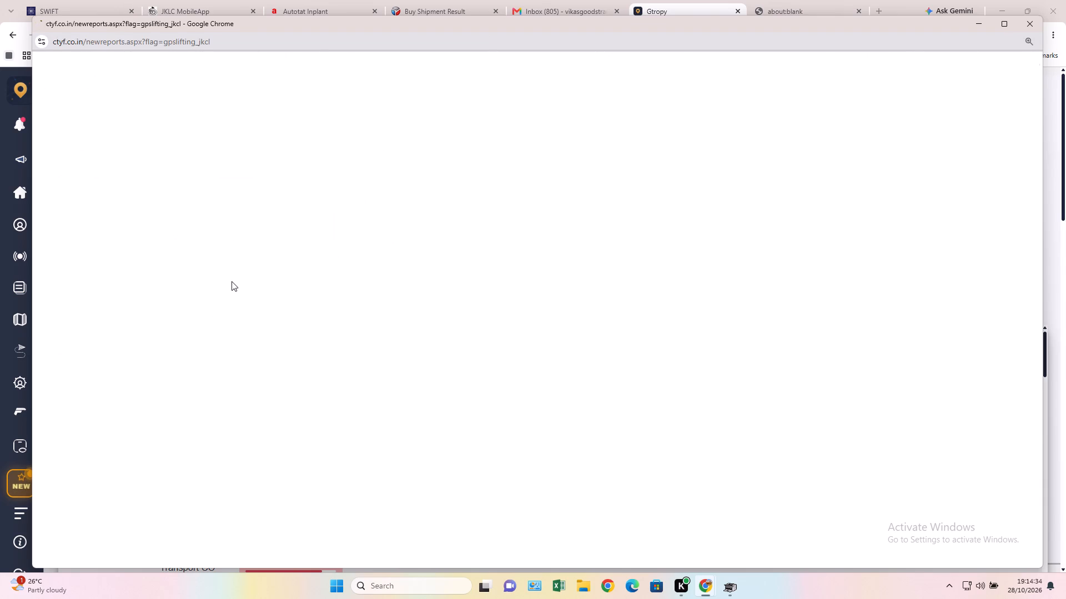
{"action": "left_click", "coordinate": [170, 160]}
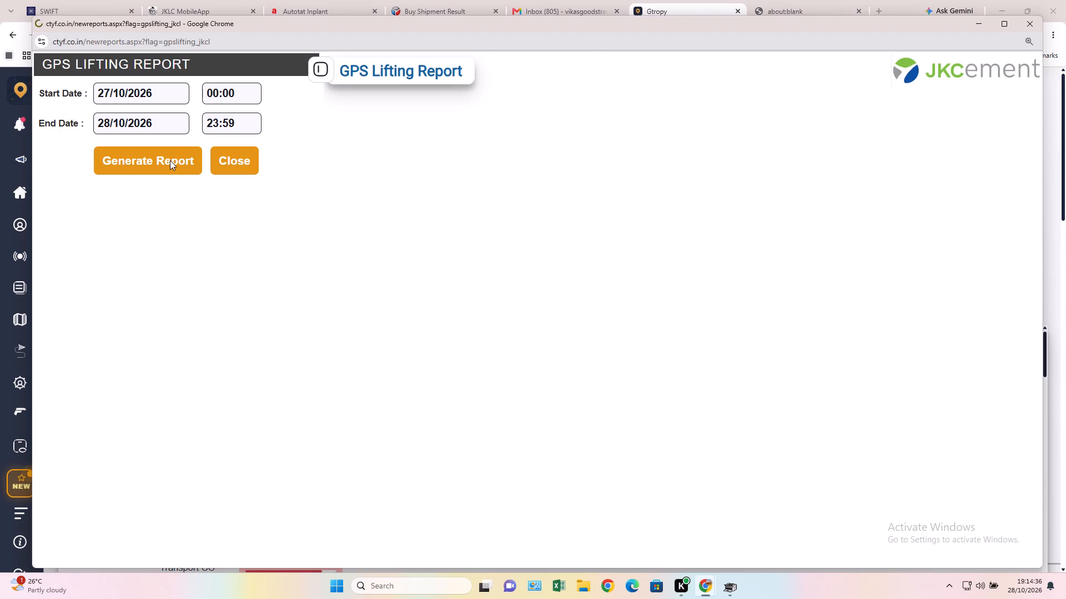
{"action": "left_click", "coordinate": [179, 161]}
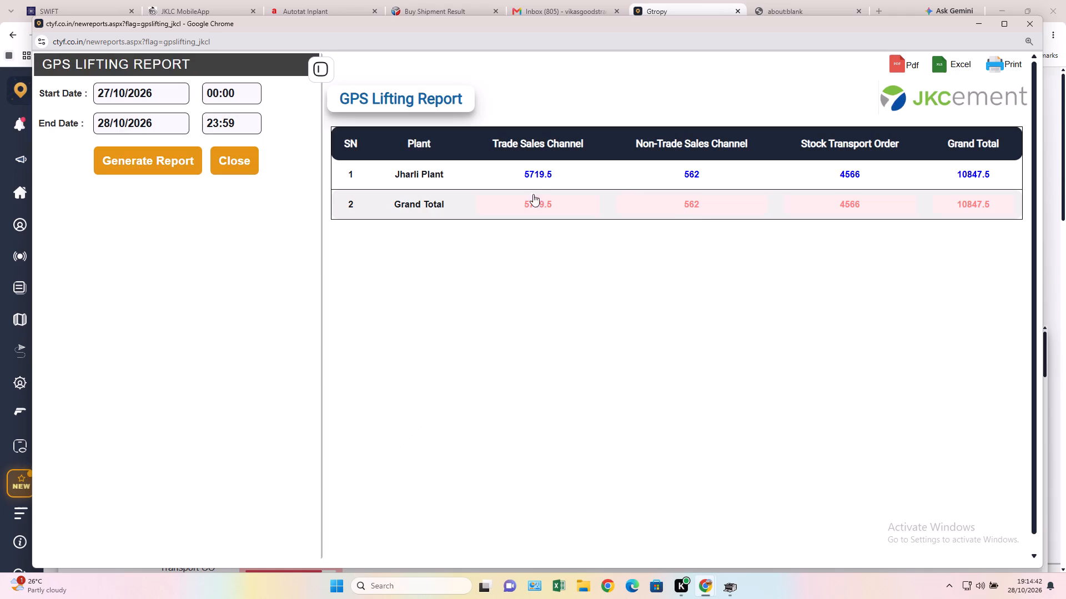
{"action": "left_click", "coordinate": [544, 200]}
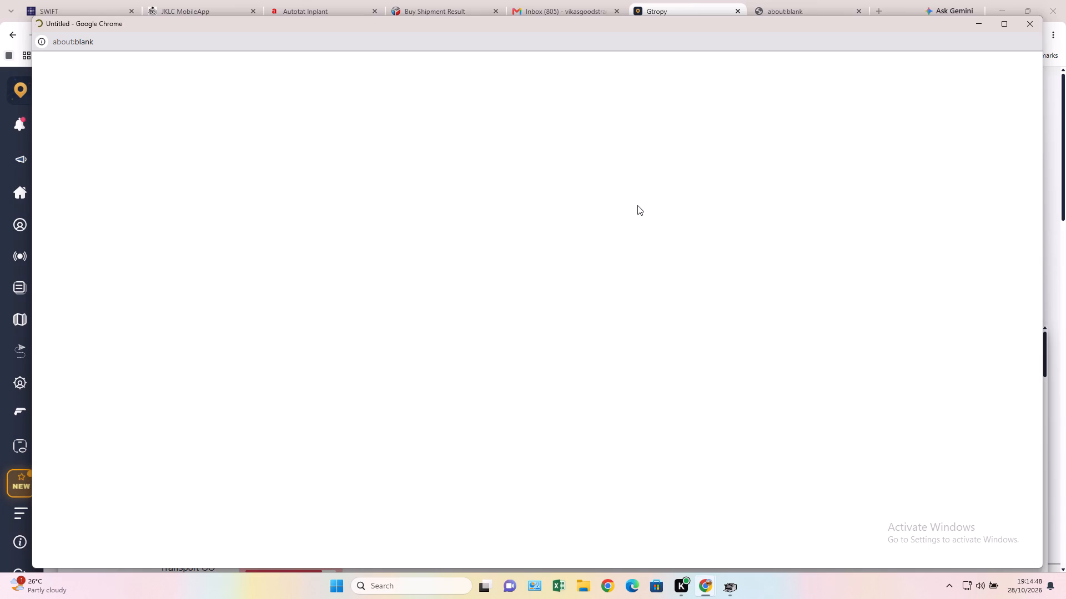
{"action": "key", "text": "ctrl+f"}
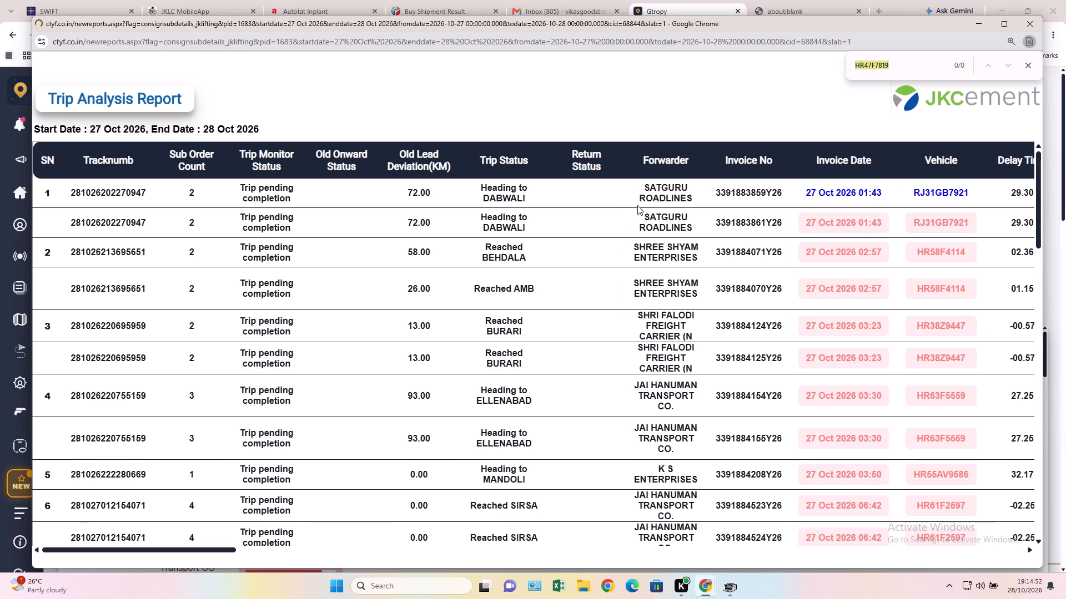
{"action": "key", "text": "BackSpace"}
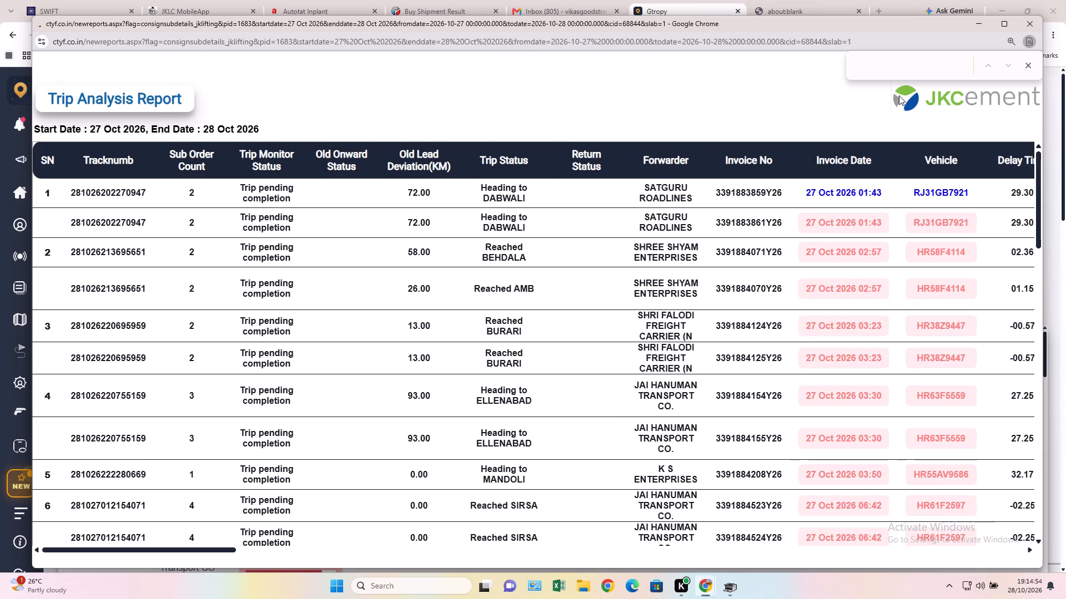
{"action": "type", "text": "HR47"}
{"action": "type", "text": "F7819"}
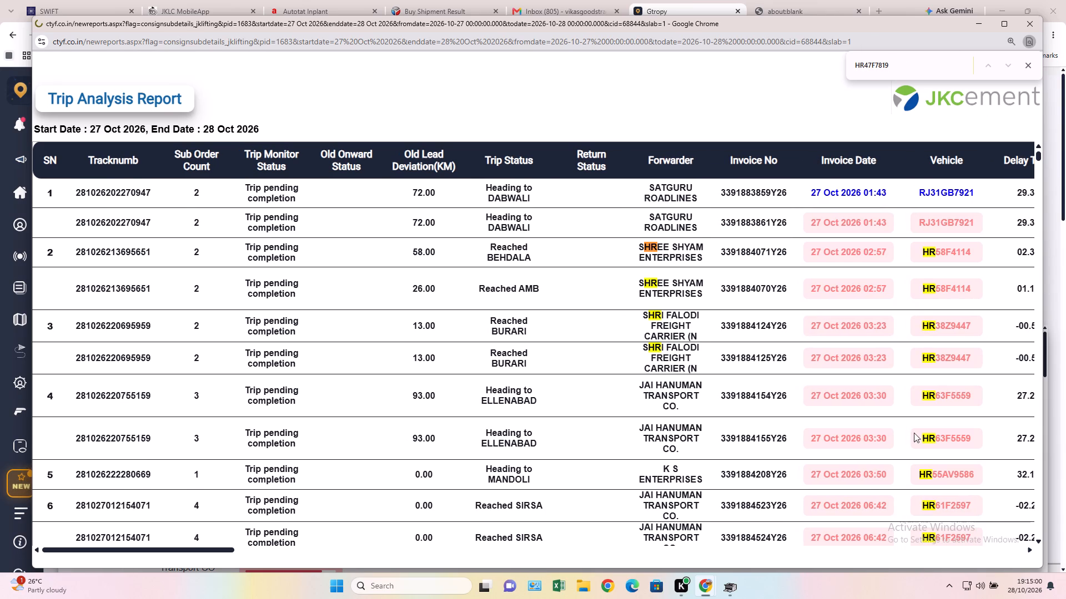
{"action": "left_click", "coordinate": [953, 374]}
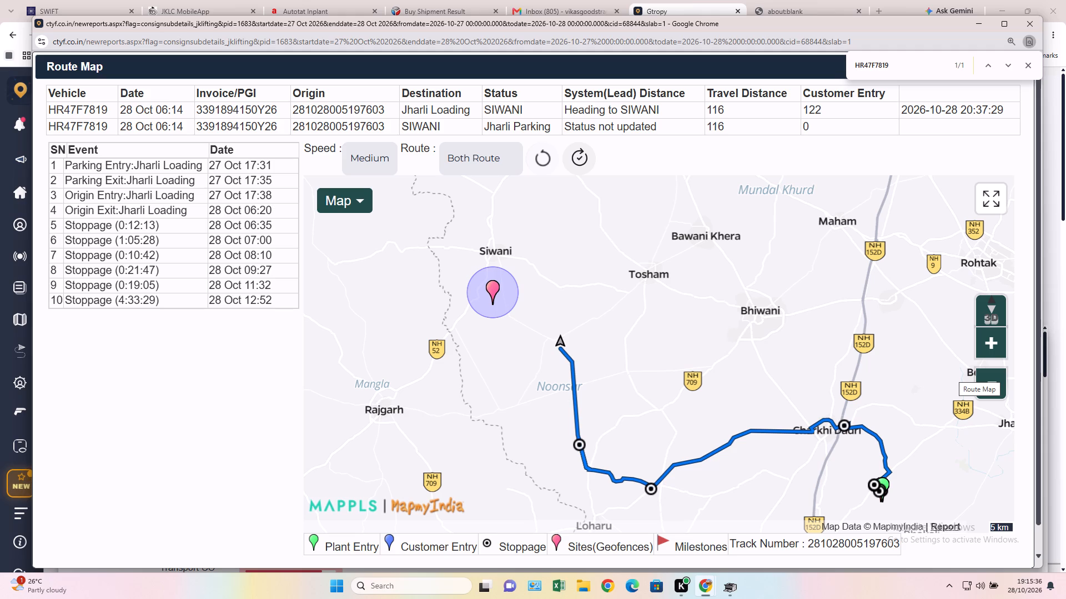
{"action": "scroll", "coordinate": [492, 351], "scroll_direction": "down", "scroll_amount": 3}
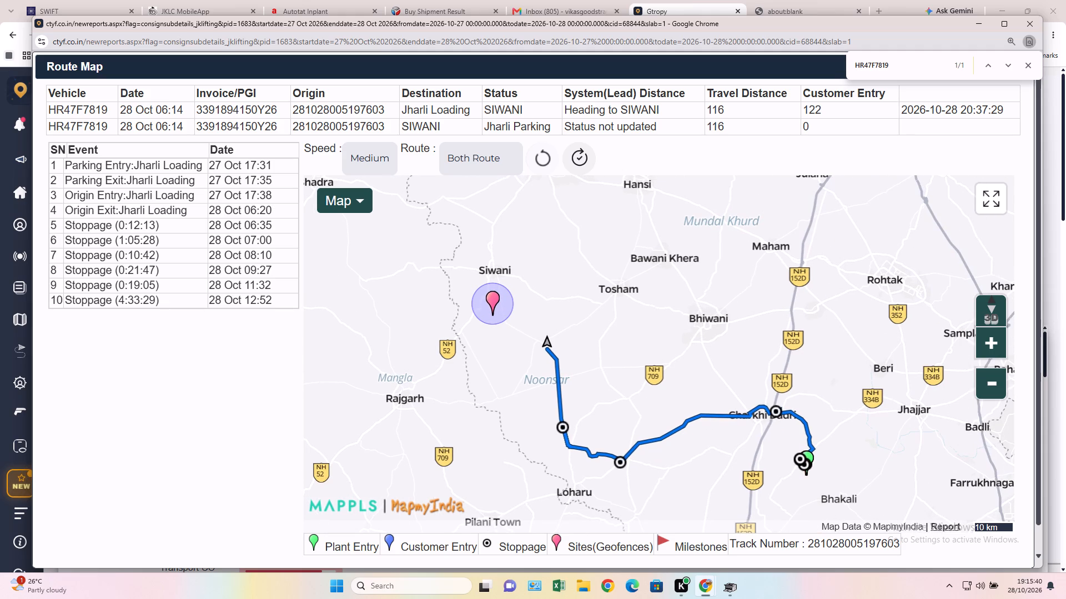
{"action": "scroll", "coordinate": [605, 314], "scroll_direction": "up", "scroll_amount": 3}
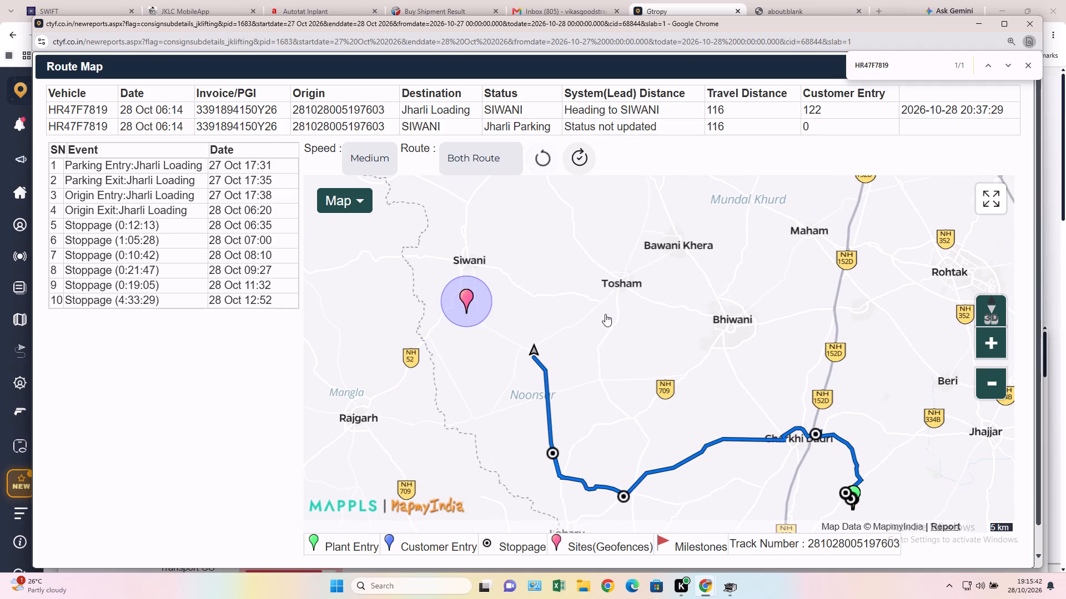
{"action": "scroll", "coordinate": [609, 350], "scroll_direction": "up", "scroll_amount": 3}
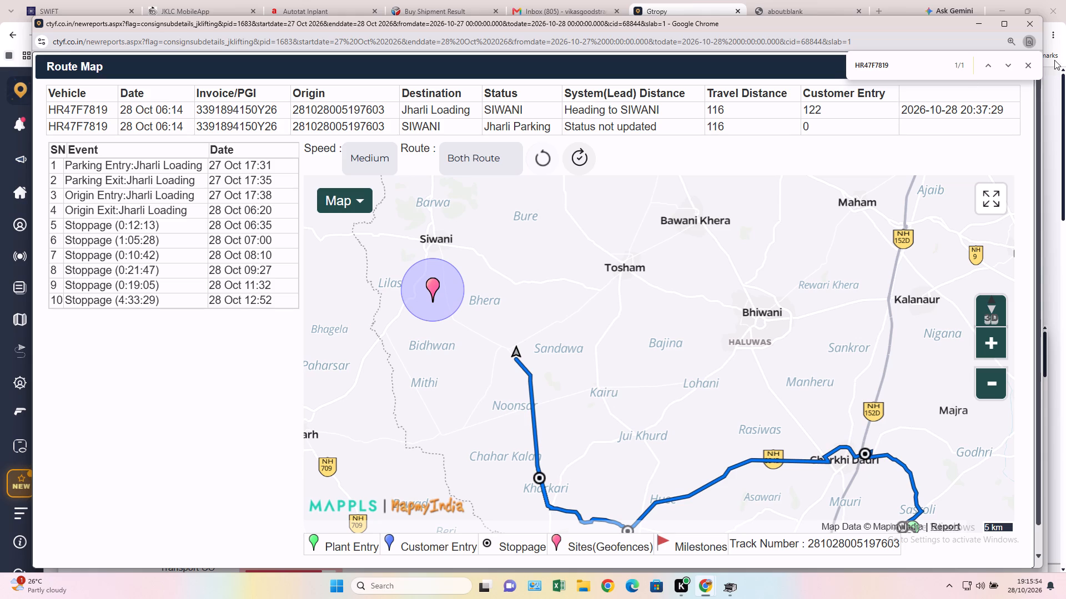
{"action": "left_click", "coordinate": [1028, 66]}
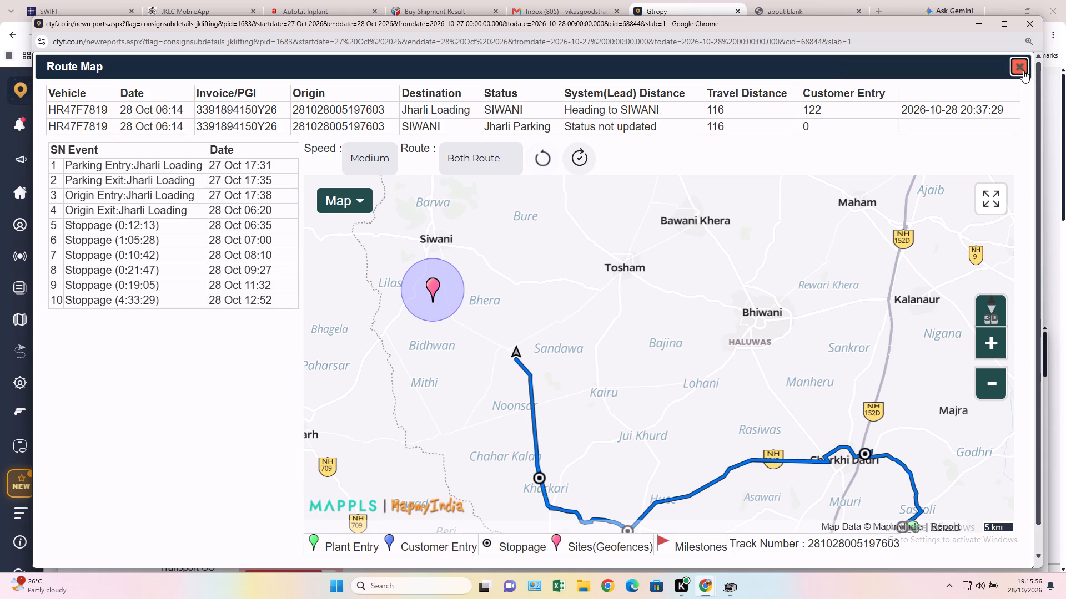
{"action": "left_click", "coordinate": [1023, 70]}
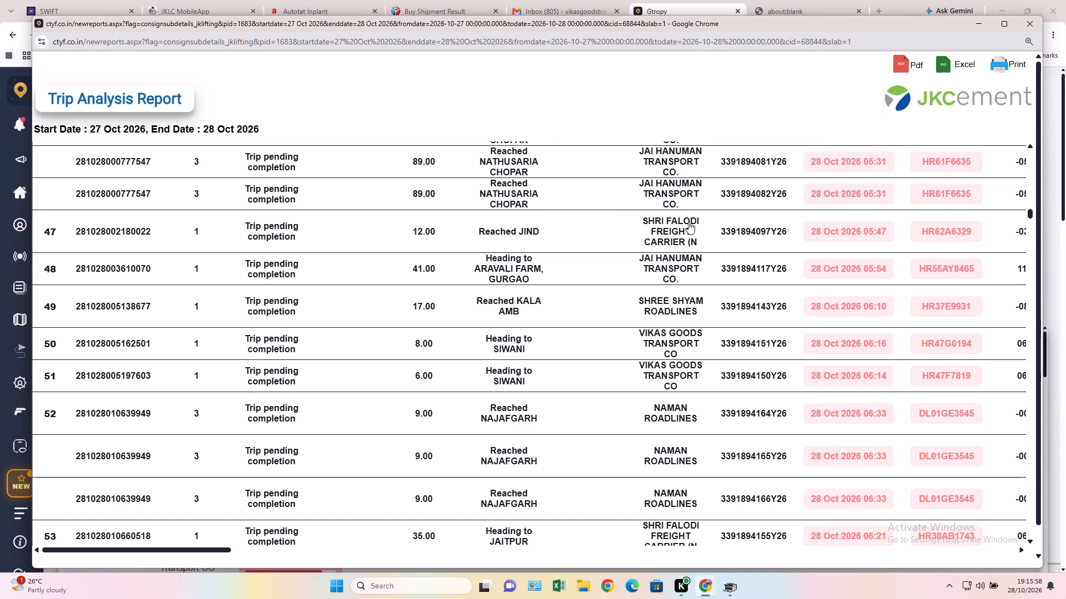
{"action": "key", "text": "ctrl+f"}
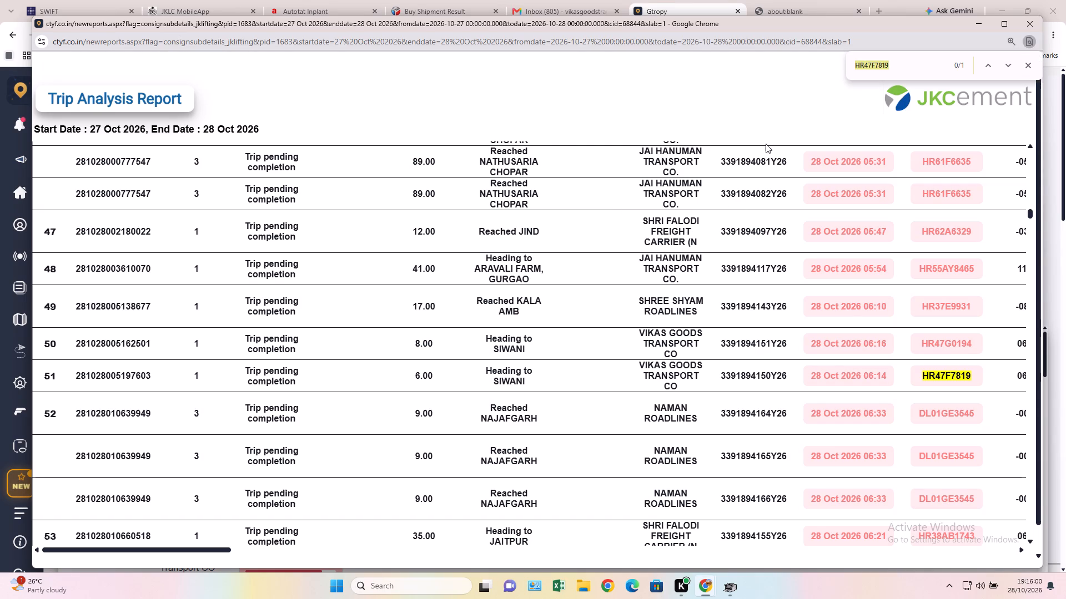
{"action": "key", "text": "BackSpace"}
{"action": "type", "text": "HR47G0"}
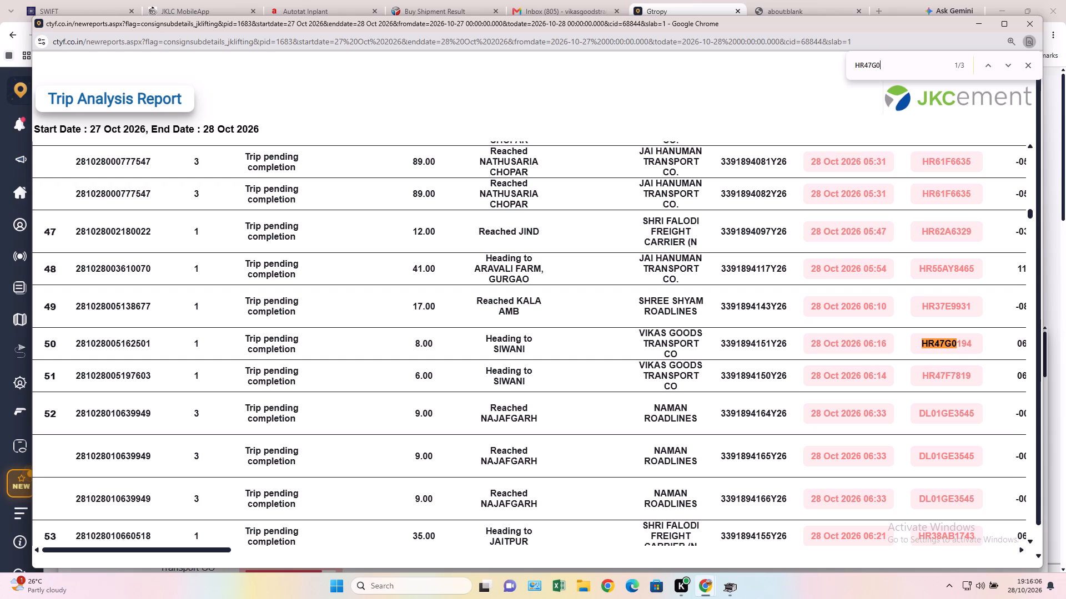
{"action": "left_click", "coordinate": [963, 341]}
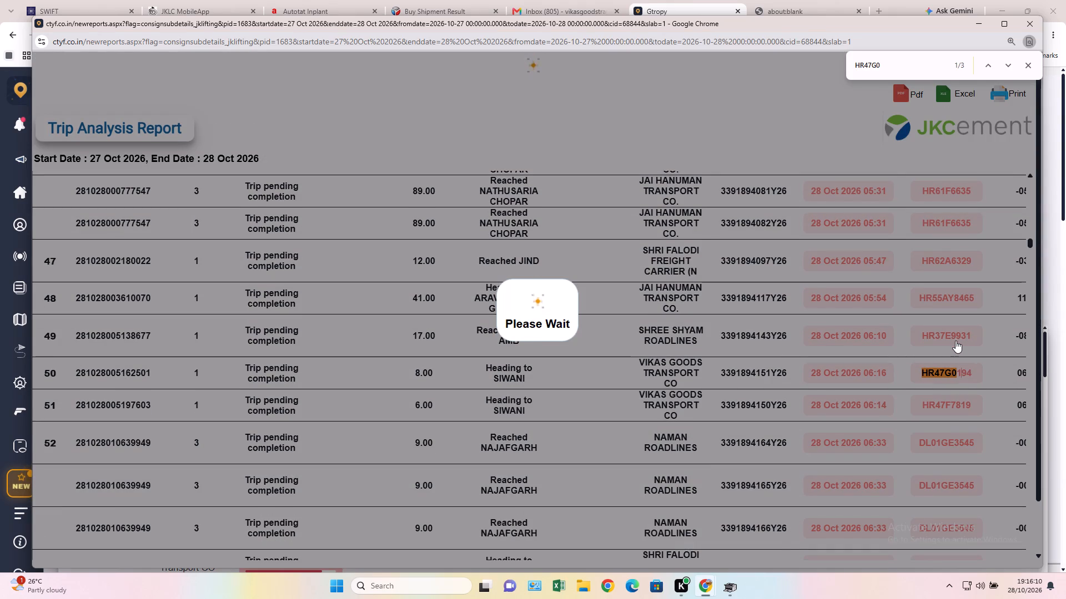
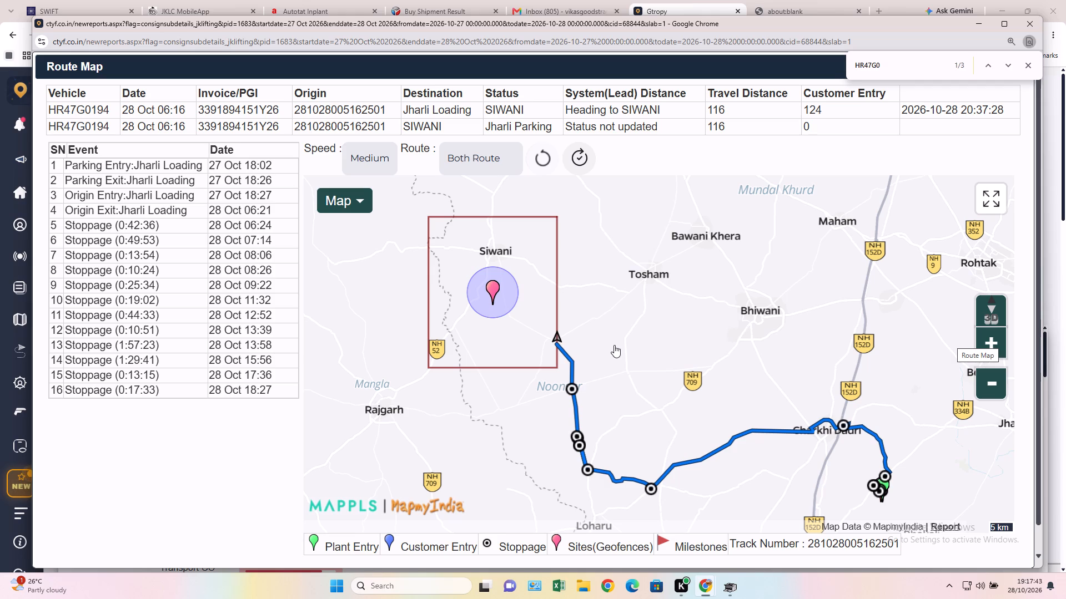
{"action": "scroll", "coordinate": [544, 338], "scroll_direction": "up", "scroll_amount": 15}
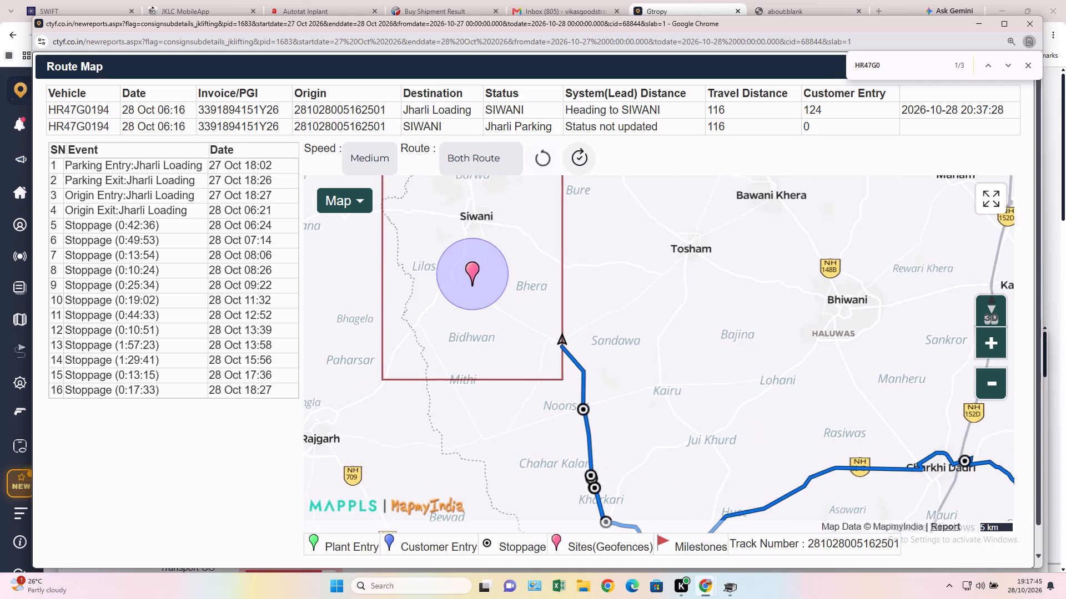
{"action": "scroll", "coordinate": [538, 376], "scroll_direction": "up", "scroll_amount": 8}
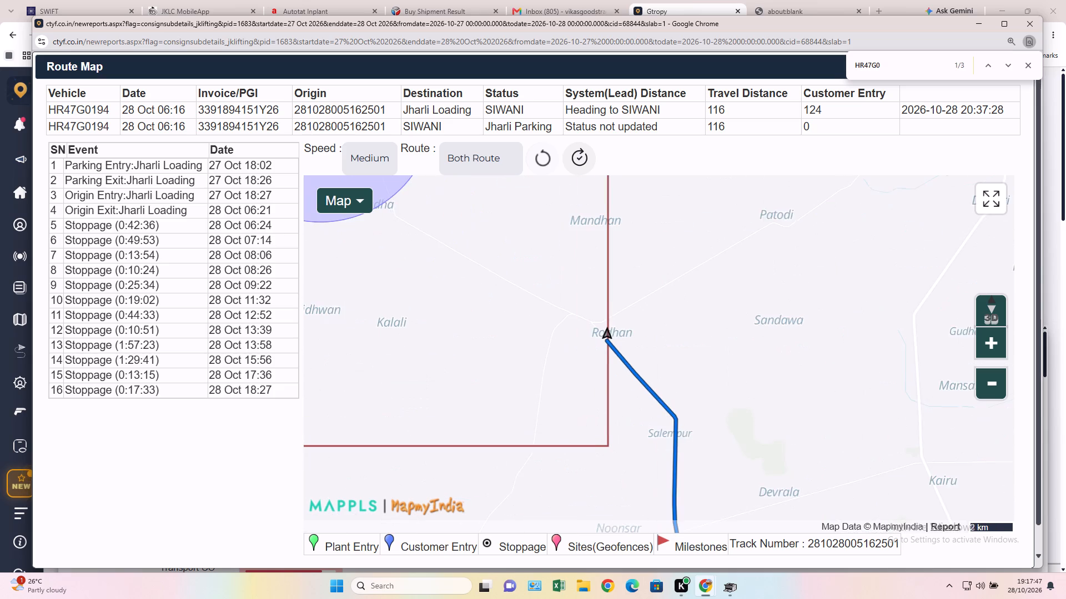
{"action": "scroll", "coordinate": [538, 375], "scroll_direction": "up", "scroll_amount": 7}
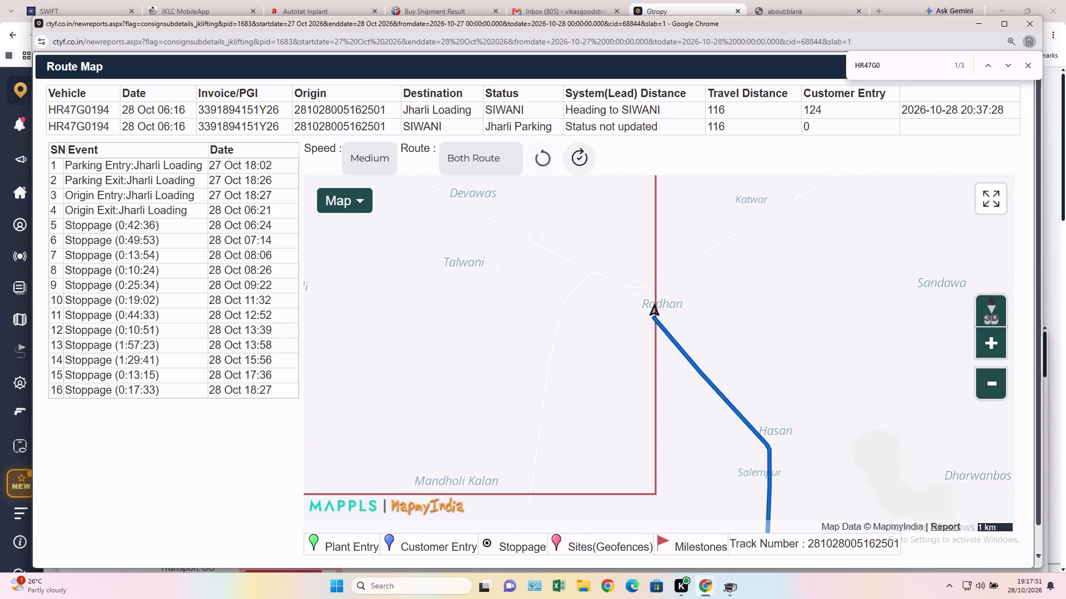
{"action": "scroll", "coordinate": [538, 375], "scroll_direction": "down", "scroll_amount": 13}
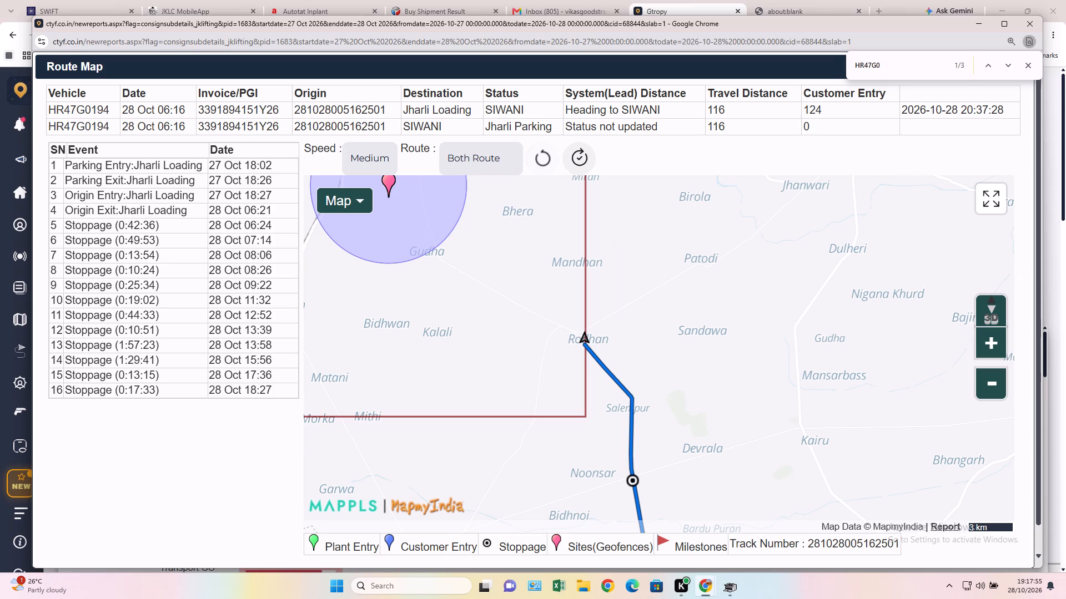
{"action": "scroll", "coordinate": [535, 356], "scroll_direction": "down", "scroll_amount": 5}
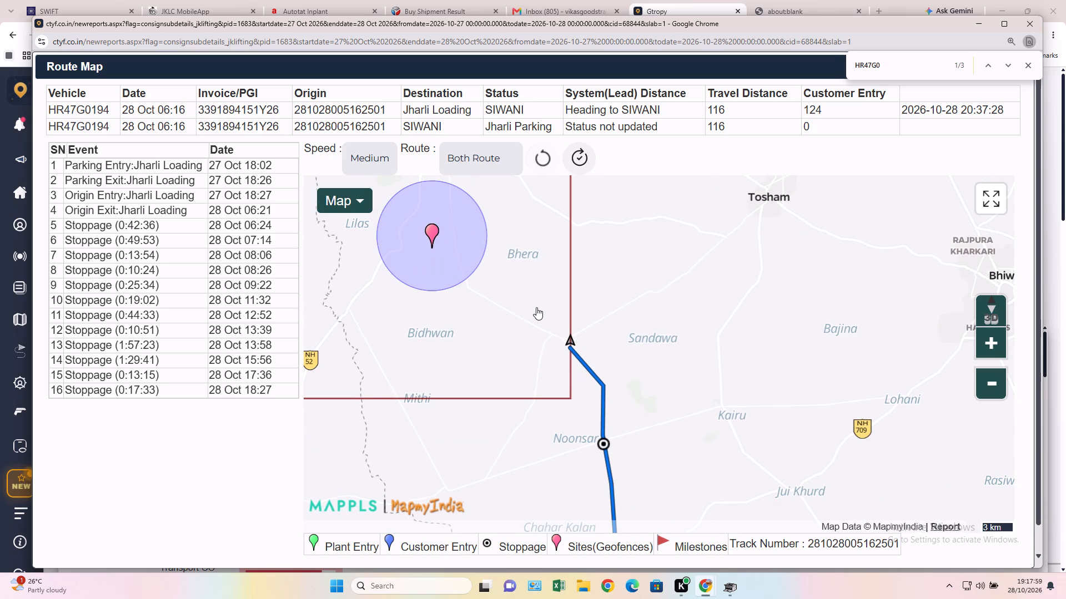
{"action": "scroll", "coordinate": [536, 307], "scroll_direction": "up", "scroll_amount": 3}
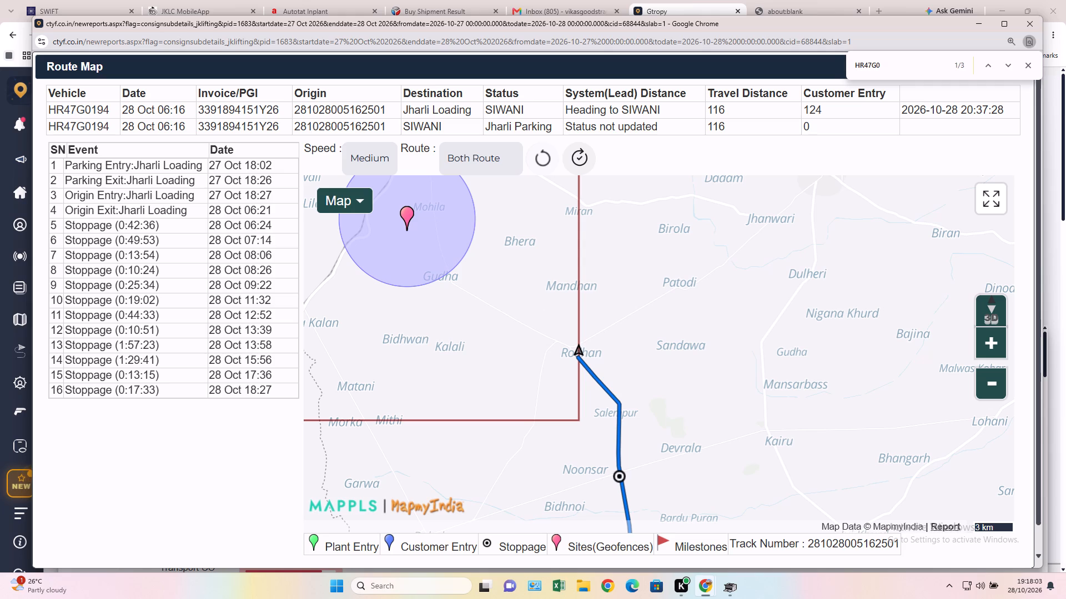
{"action": "scroll", "coordinate": [557, 358], "scroll_direction": "up", "scroll_amount": 6}
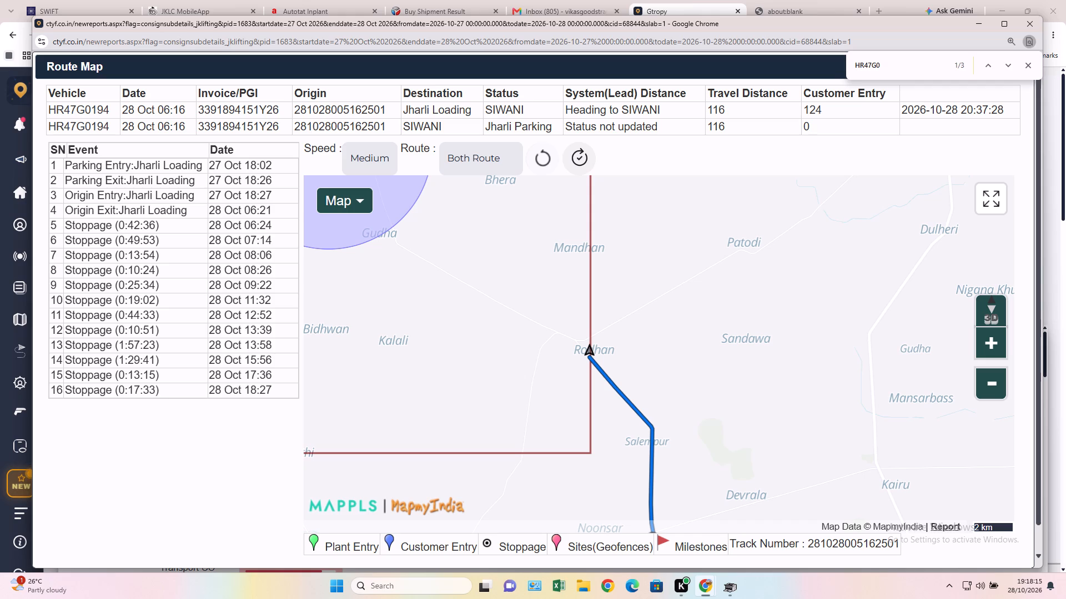
{"action": "left_click", "coordinate": [1031, 26]}
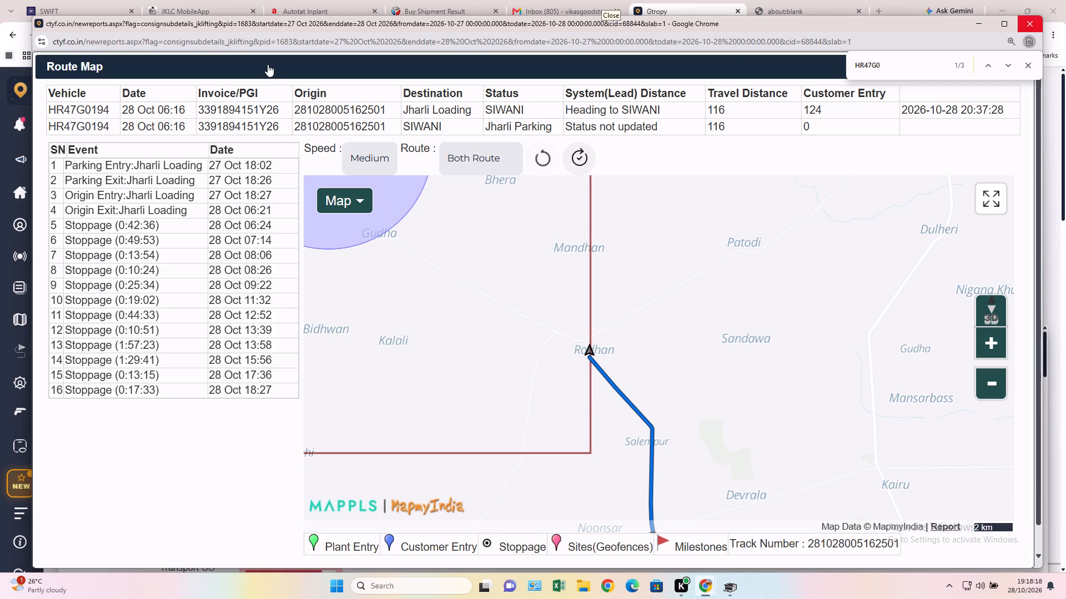
{"action": "left_click", "coordinate": [1027, 25]}
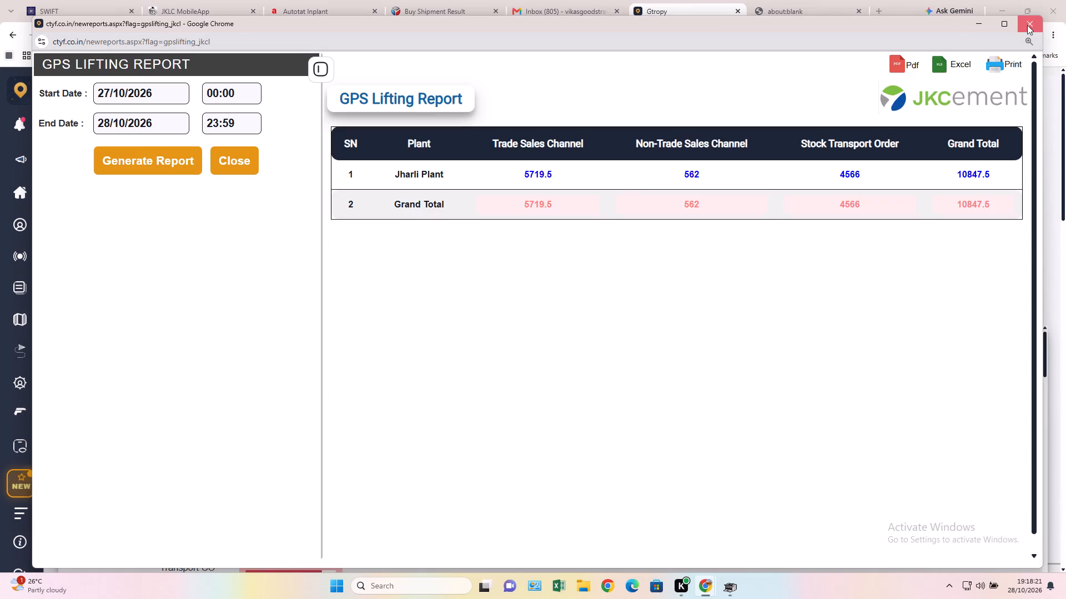
Switch to the JKLC-OTM portal and start a new Yard In tracking event from the Yard In Finder.
{"action": "left_click", "coordinate": [434, 1]}
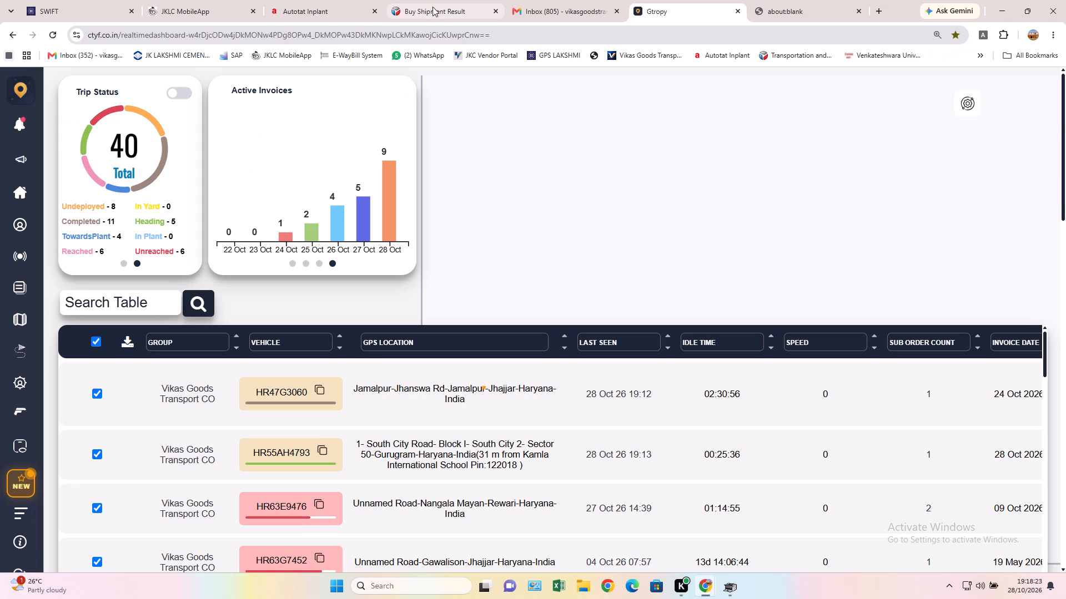
{"action": "left_click", "coordinate": [432, 9]}
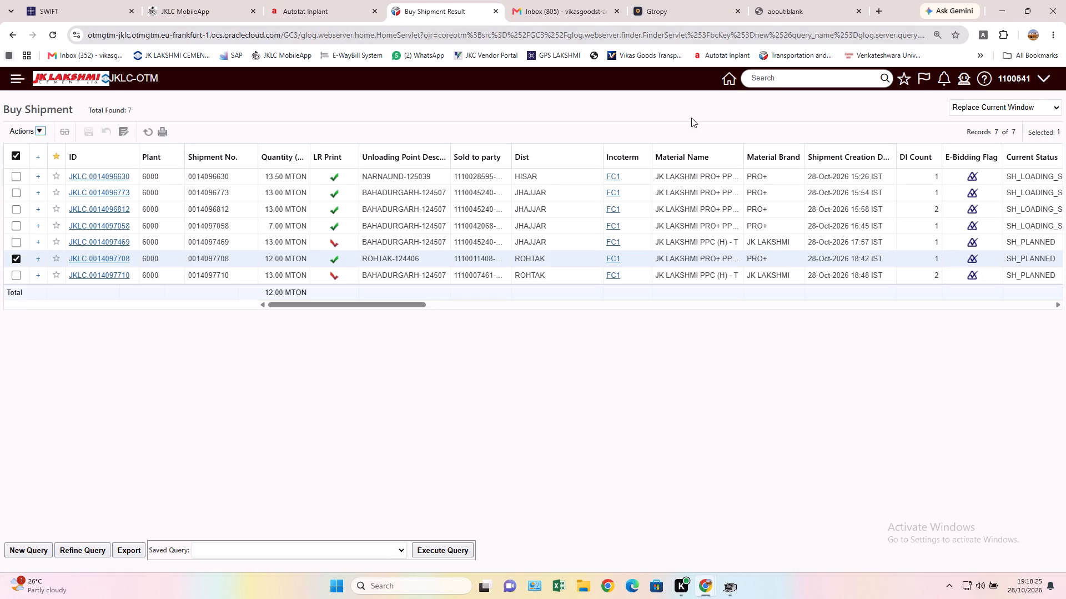
{"action": "left_click", "coordinate": [725, 80]}
{"action": "left_click", "coordinate": [378, 378]}
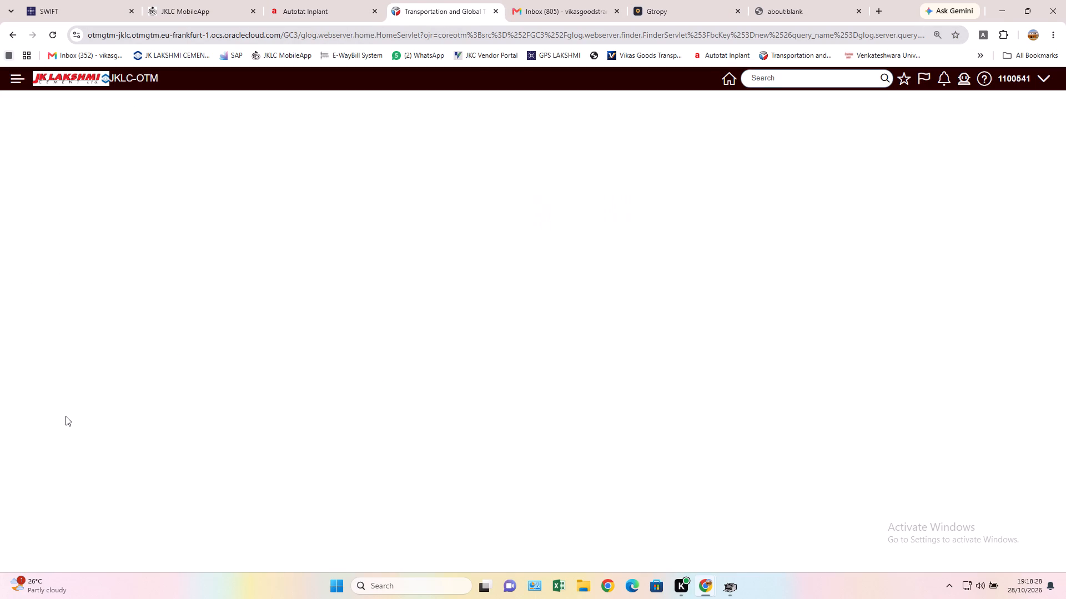
{"action": "left_click", "coordinate": [59, 399]}
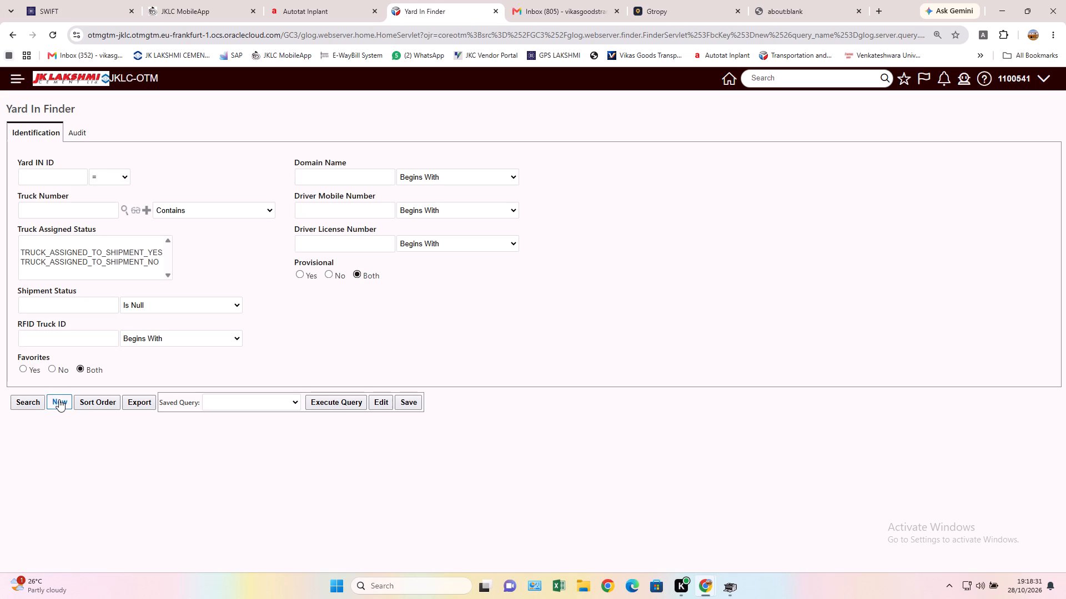
{"action": "left_click", "coordinate": [44, 215]}
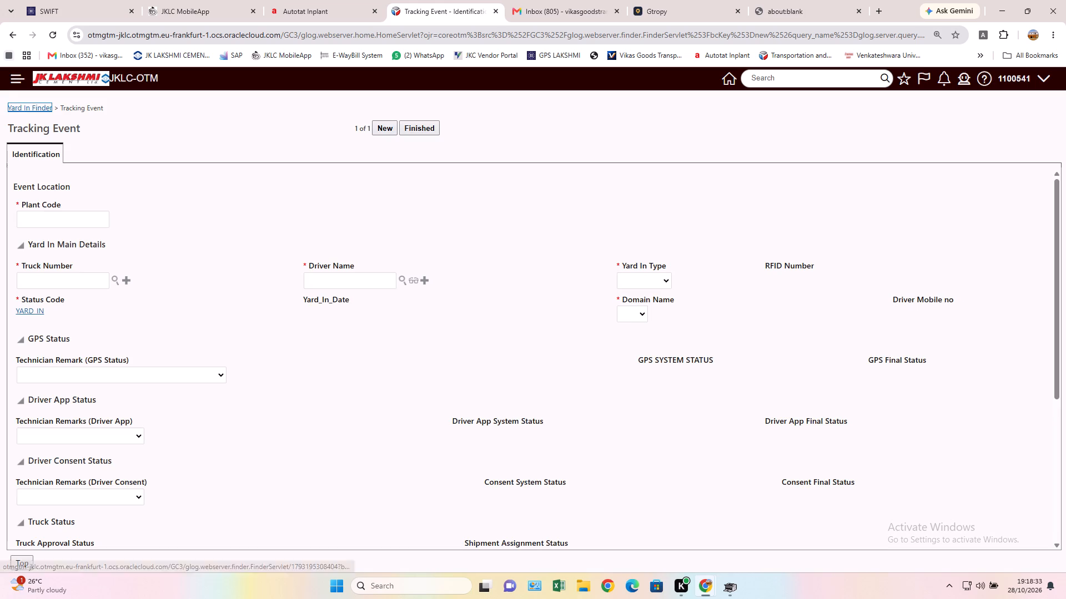
{"action": "type", "text": "6000"}
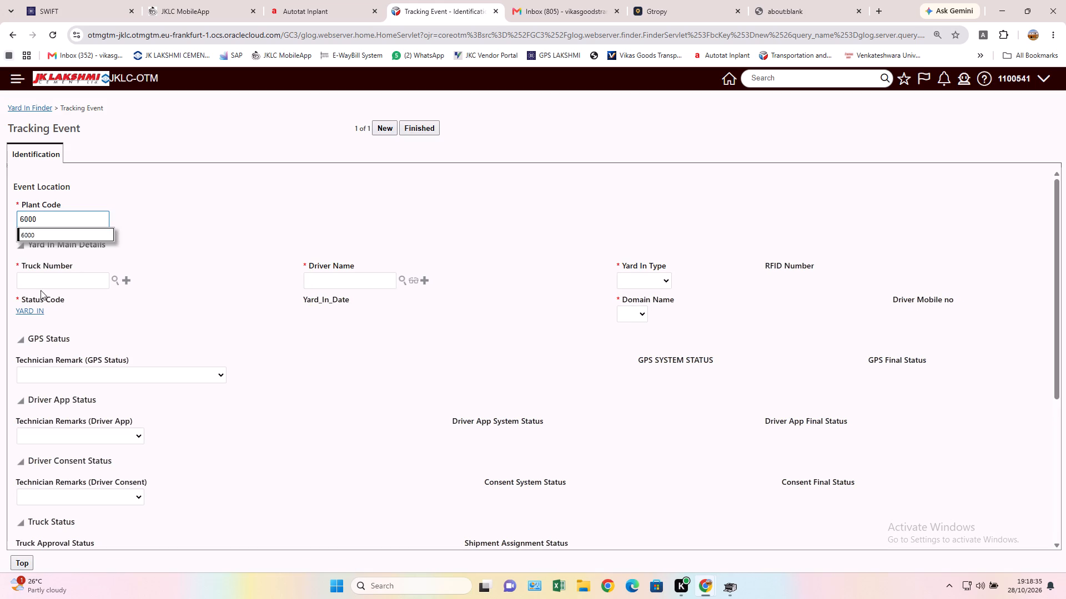
{"action": "left_click", "coordinate": [48, 278]}
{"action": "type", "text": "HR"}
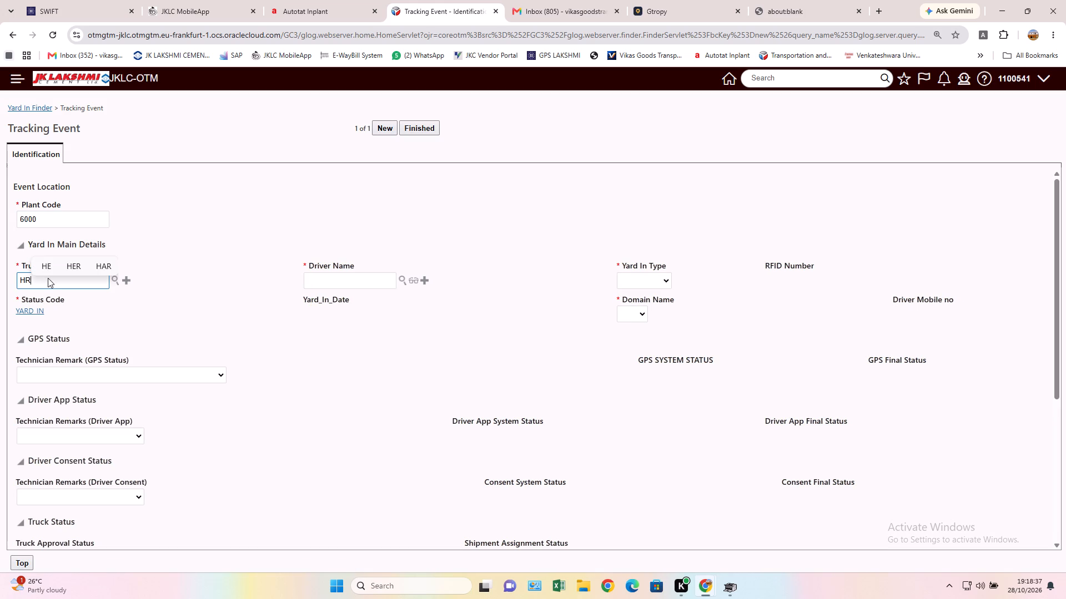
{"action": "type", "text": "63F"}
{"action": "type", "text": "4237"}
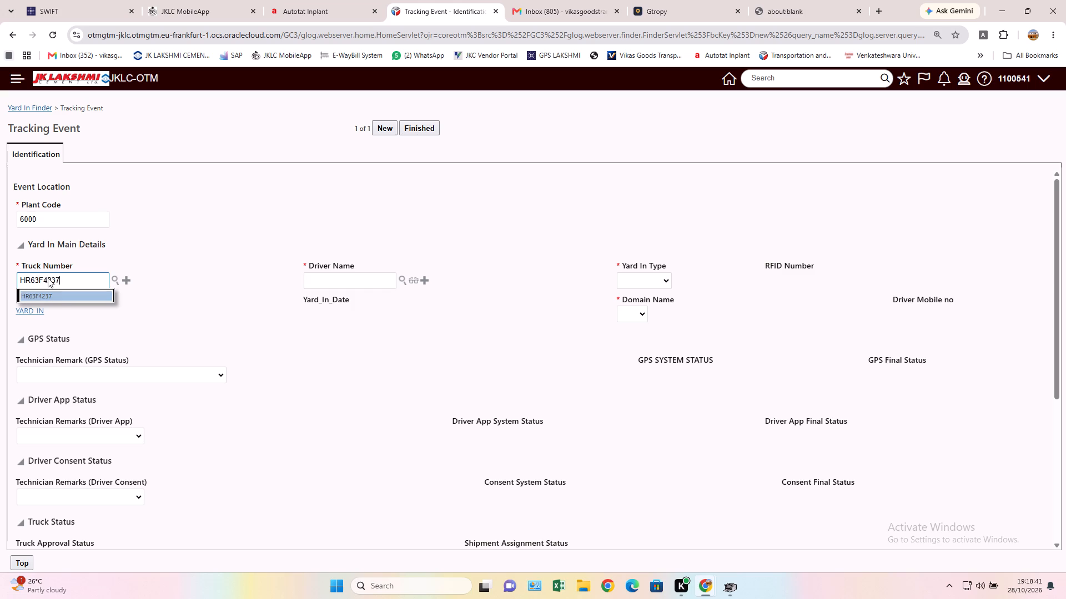
{"action": "left_click", "coordinate": [59, 295]}
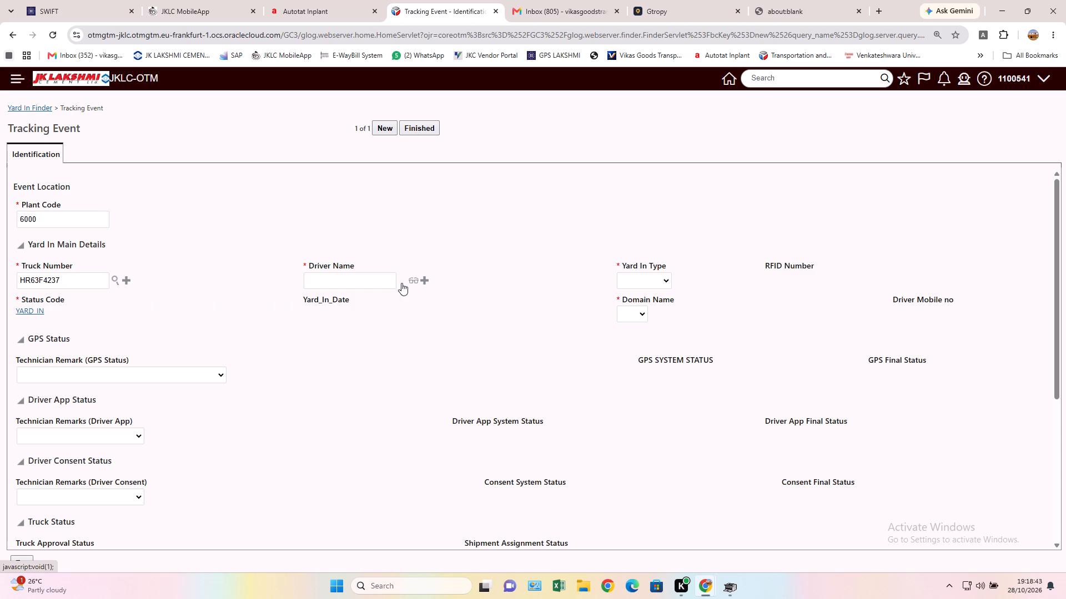
Open the driver selector for the Yard In event and look for more drivers beyond the suggested ones.
{"action": "left_click", "coordinate": [400, 281]}
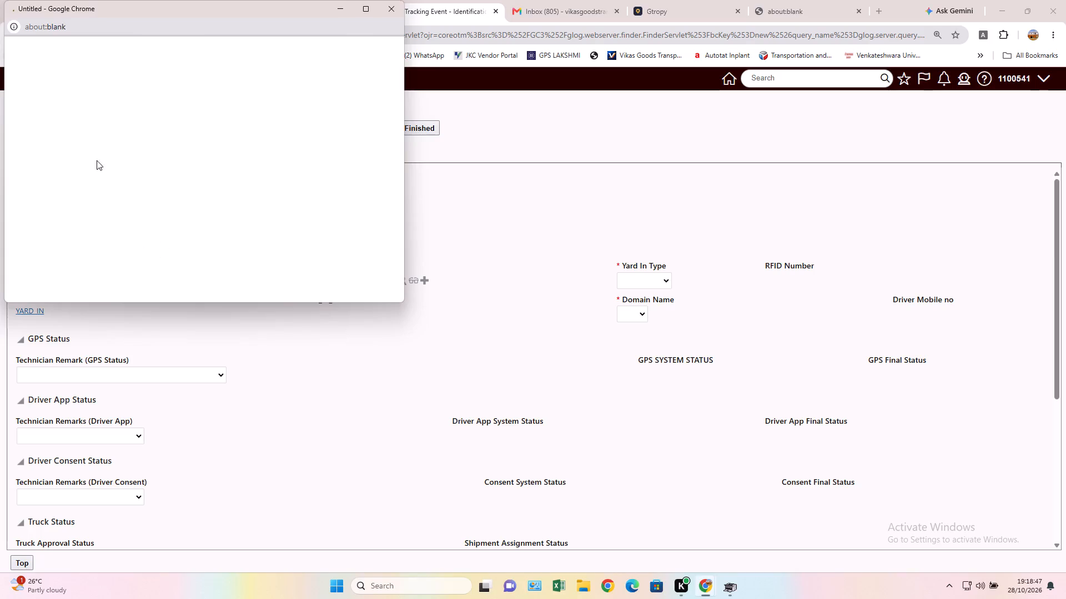
{"action": "left_click", "coordinate": [60, 207]}
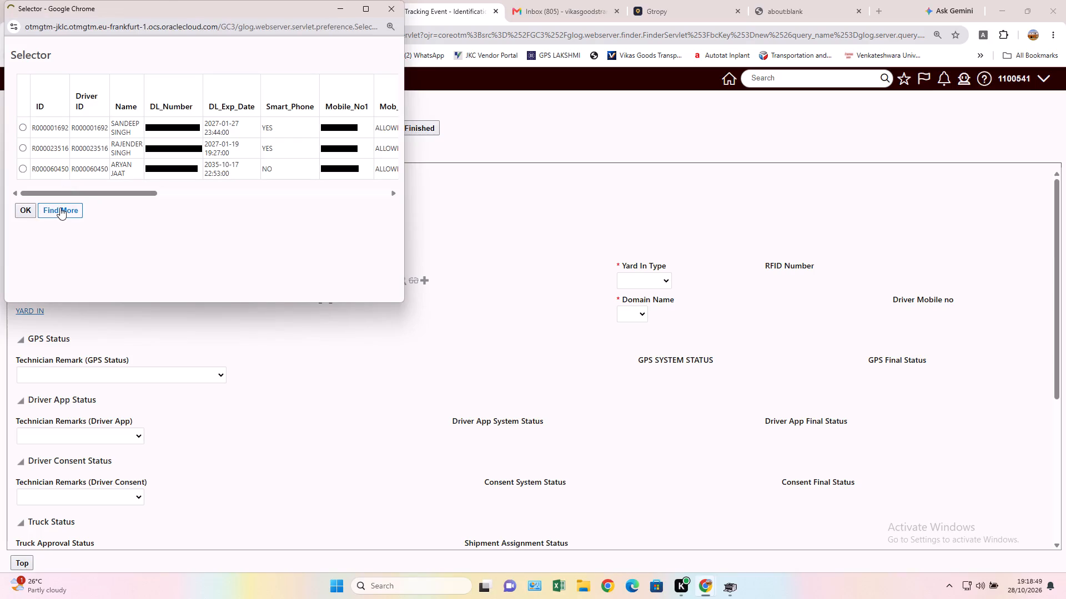
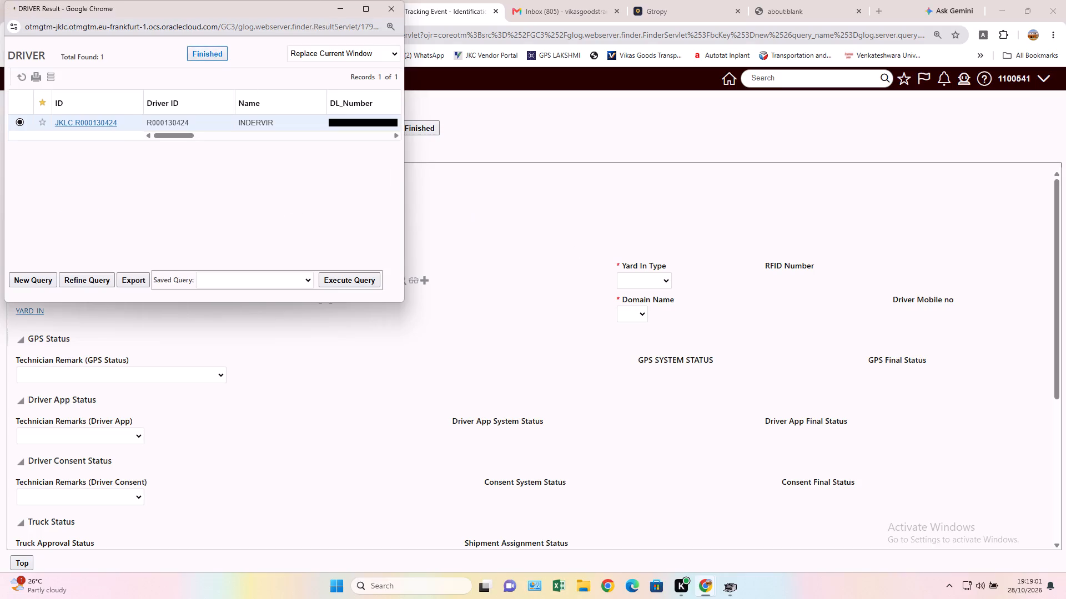
{"action": "left_click", "coordinate": [661, 280]}
{"action": "left_click", "coordinate": [643, 310]}
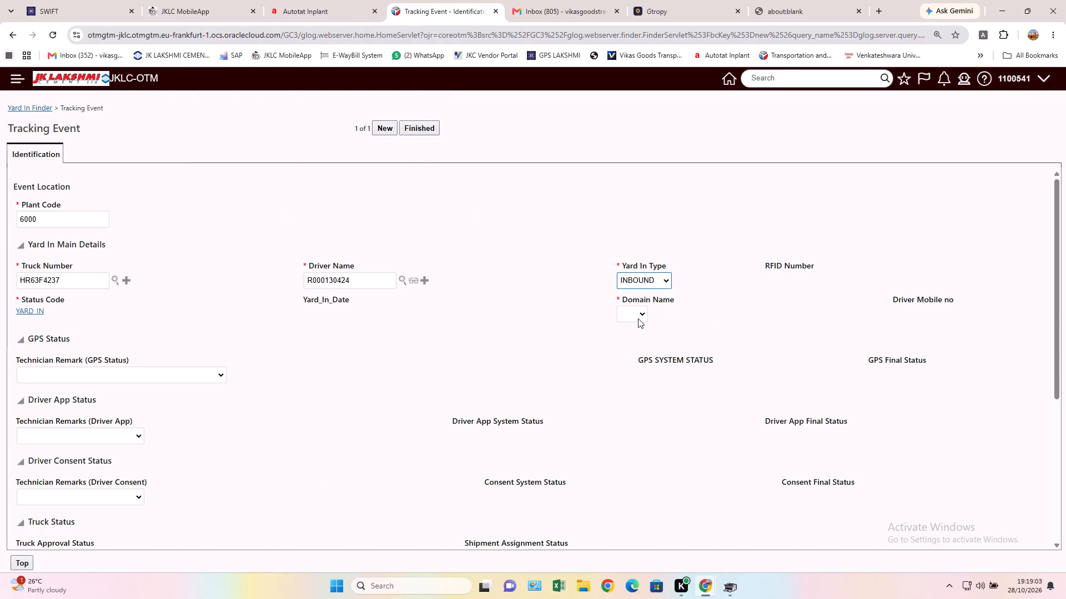
{"action": "left_click", "coordinate": [638, 318]}
{"action": "left_click", "coordinate": [627, 344]}
{"action": "left_click", "coordinate": [428, 128]}
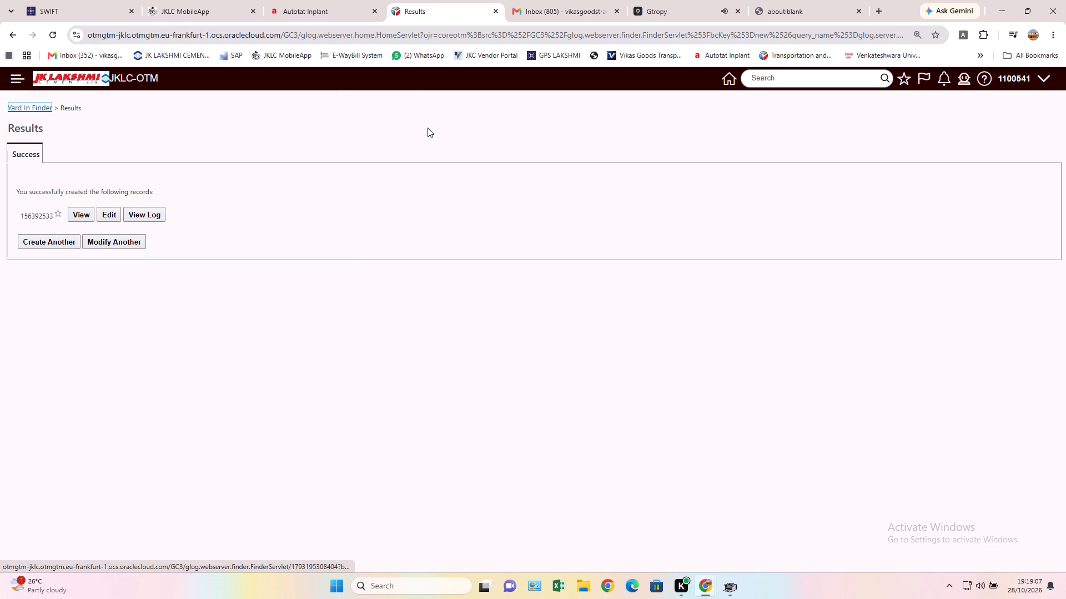
Open the Buy Shipment results from the home page and review the shipments' LR print, status, truck and driver details.
{"action": "left_click", "coordinate": [733, 81]}
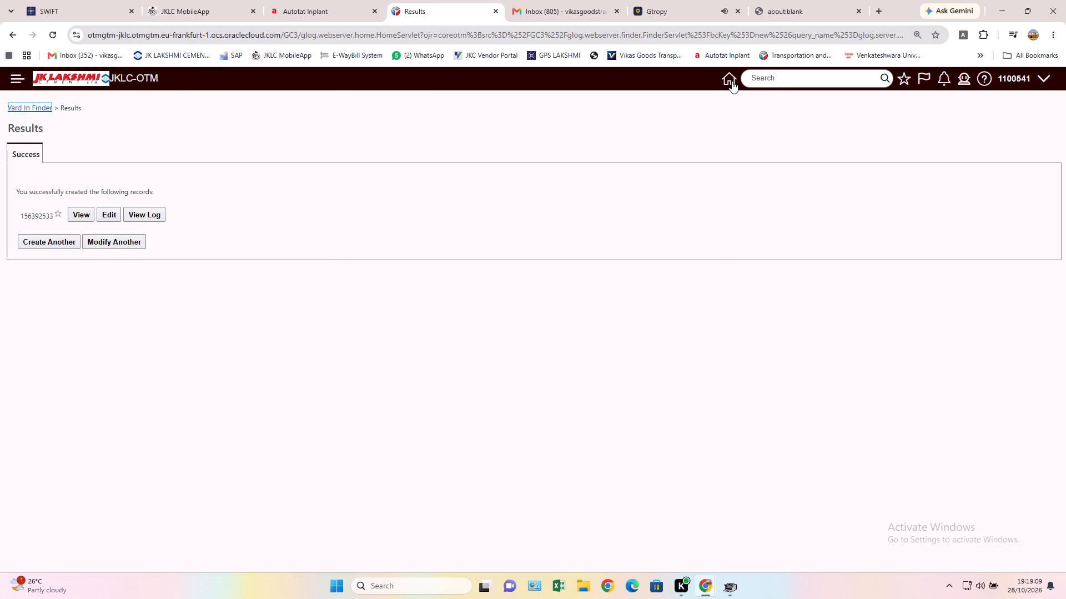
{"action": "left_click", "coordinate": [521, 128]}
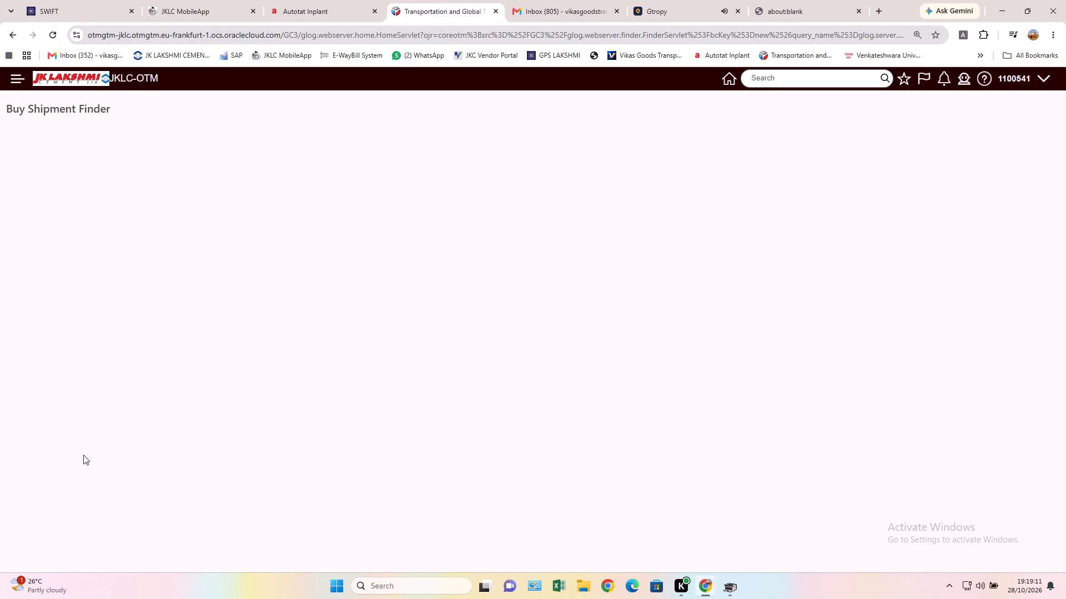
{"action": "left_click", "coordinate": [29, 376]}
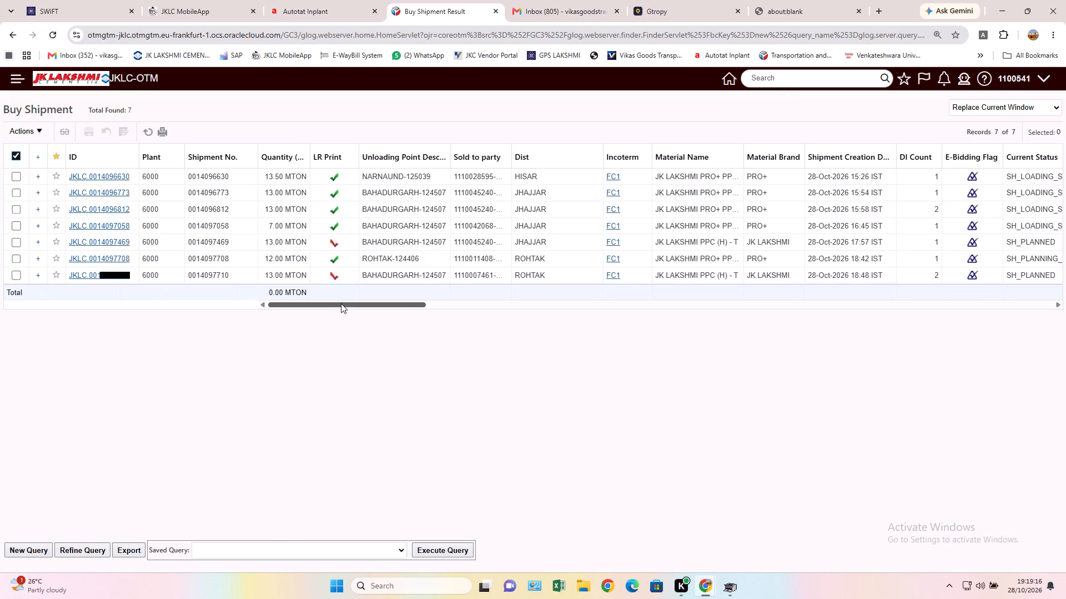
{"action": "left_click_drag", "start_coordinate": [341, 303], "coordinate": [512, 304]}
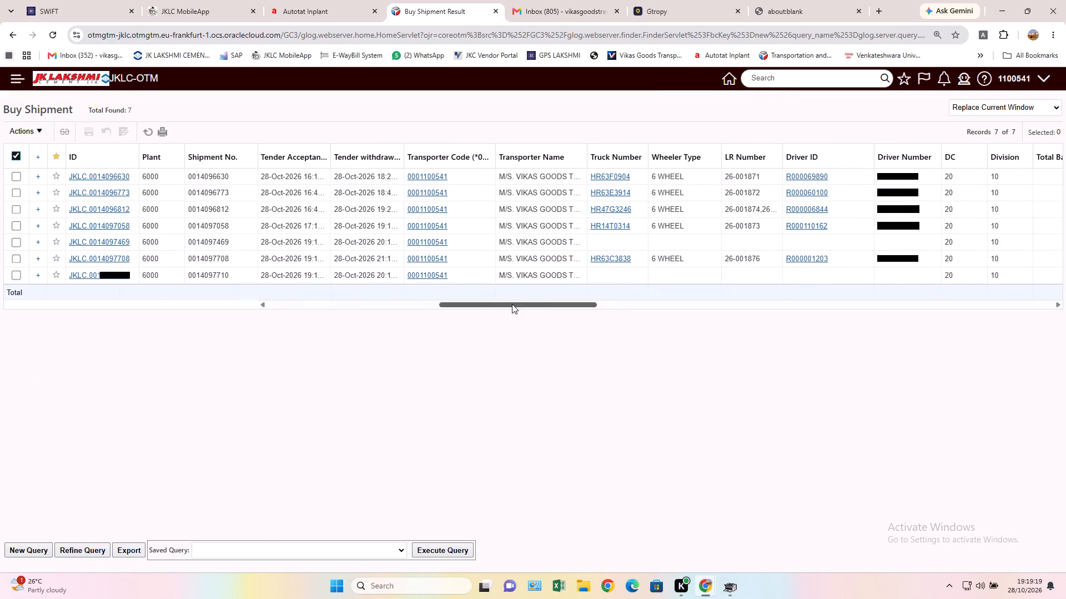
{"action": "left_click_drag", "start_coordinate": [512, 304], "coordinate": [804, 311]}
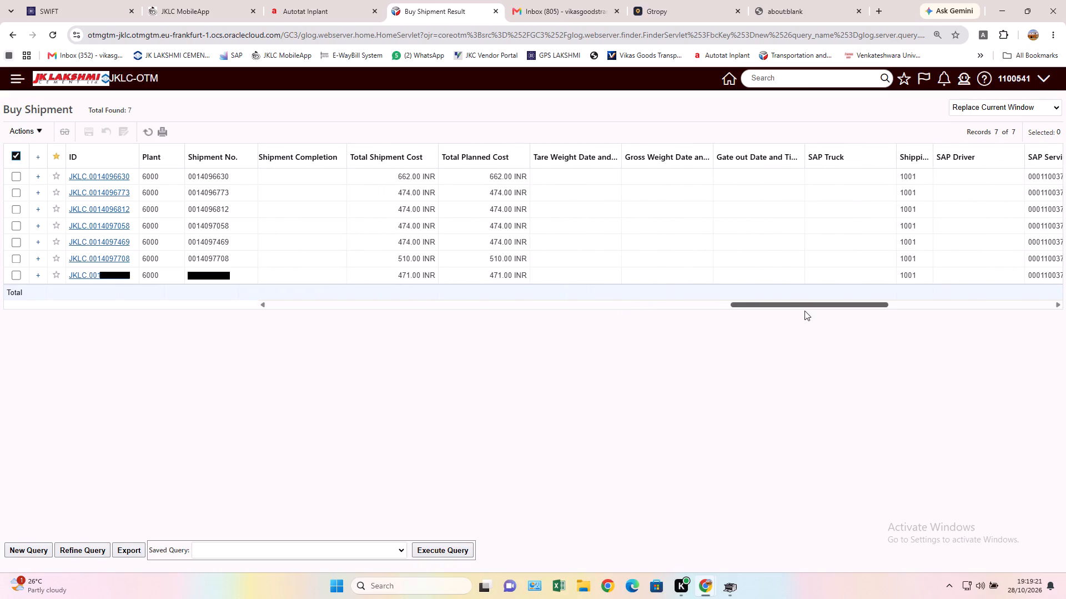
{"action": "left_click_drag", "start_coordinate": [804, 311], "coordinate": [313, 362]}
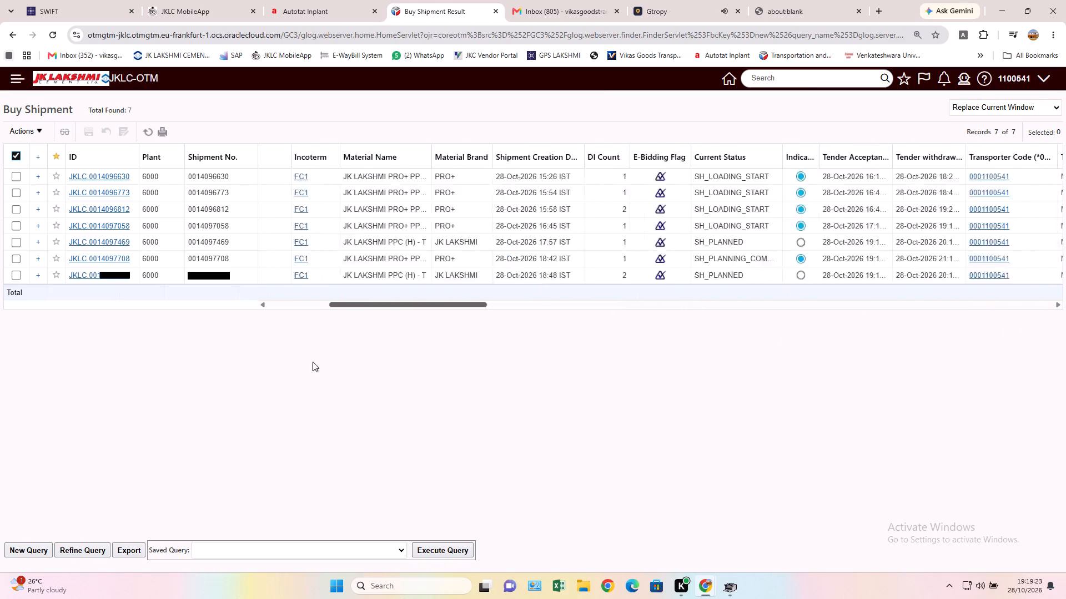
{"action": "left_click_drag", "start_coordinate": [313, 362], "coordinate": [170, 390]}
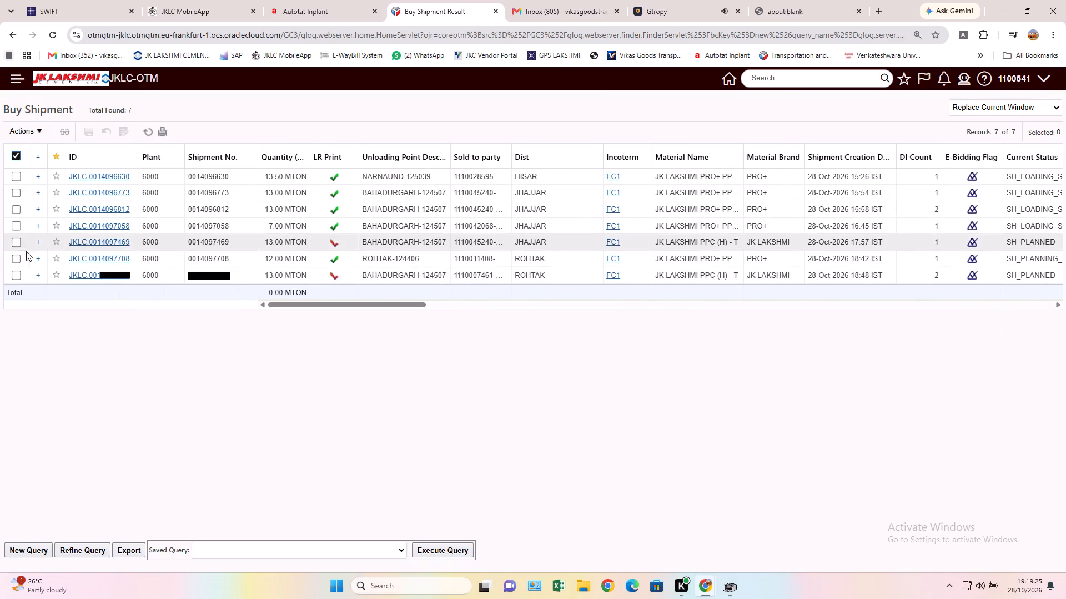
{"action": "left_click", "coordinate": [15, 276]}
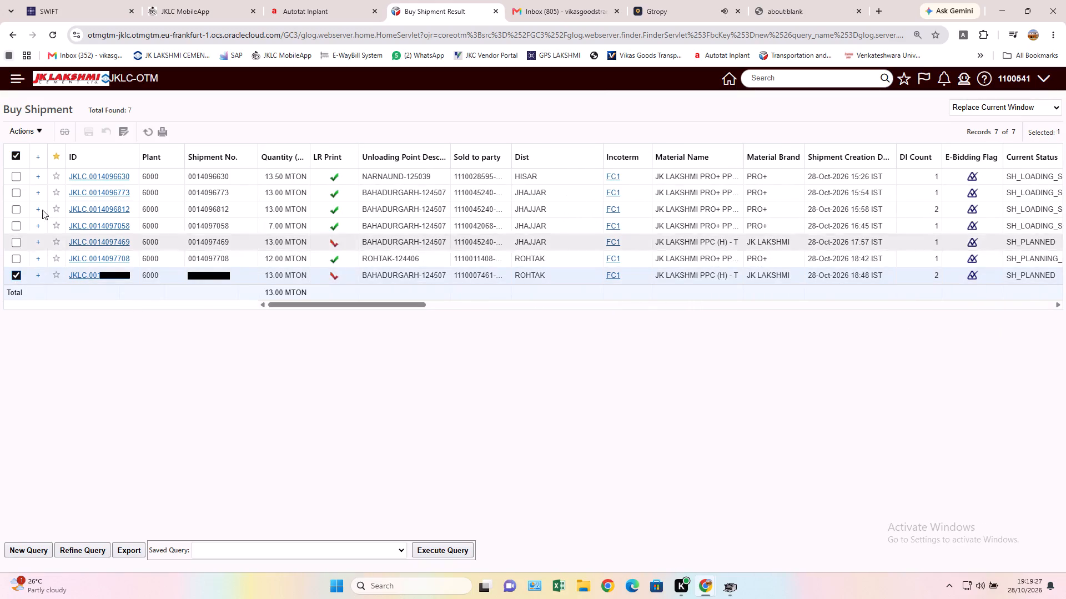
{"action": "left_click", "coordinate": [40, 134]}
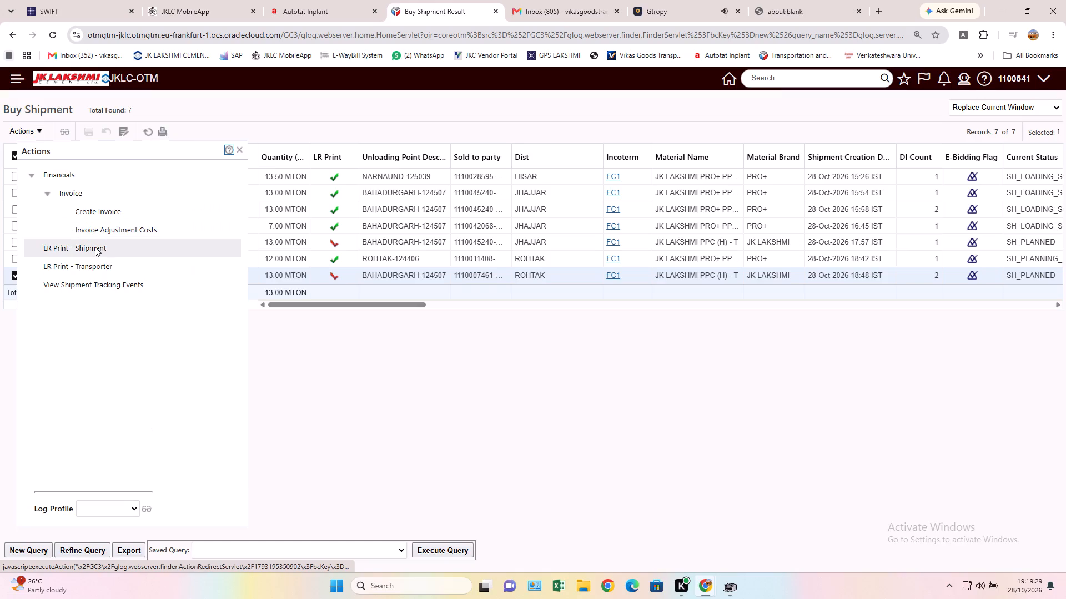
{"action": "left_click", "coordinate": [95, 247]}
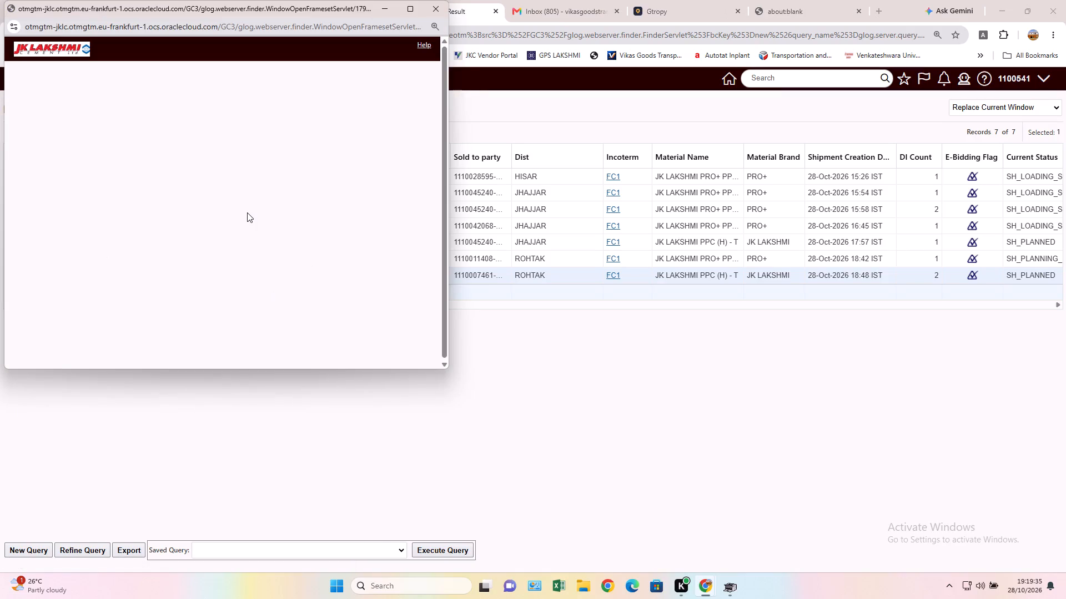
{"action": "scroll", "coordinate": [247, 212], "scroll_direction": "up", "scroll_amount": 5}
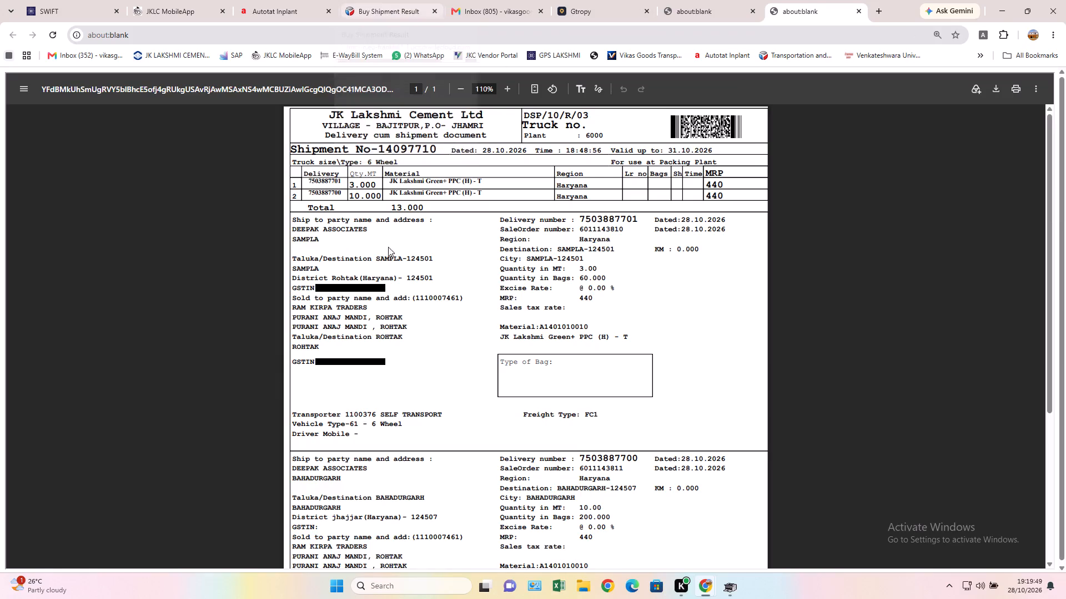
{"action": "left_click", "coordinate": [380, 0]}
{"action": "left_click", "coordinate": [119, 132]}
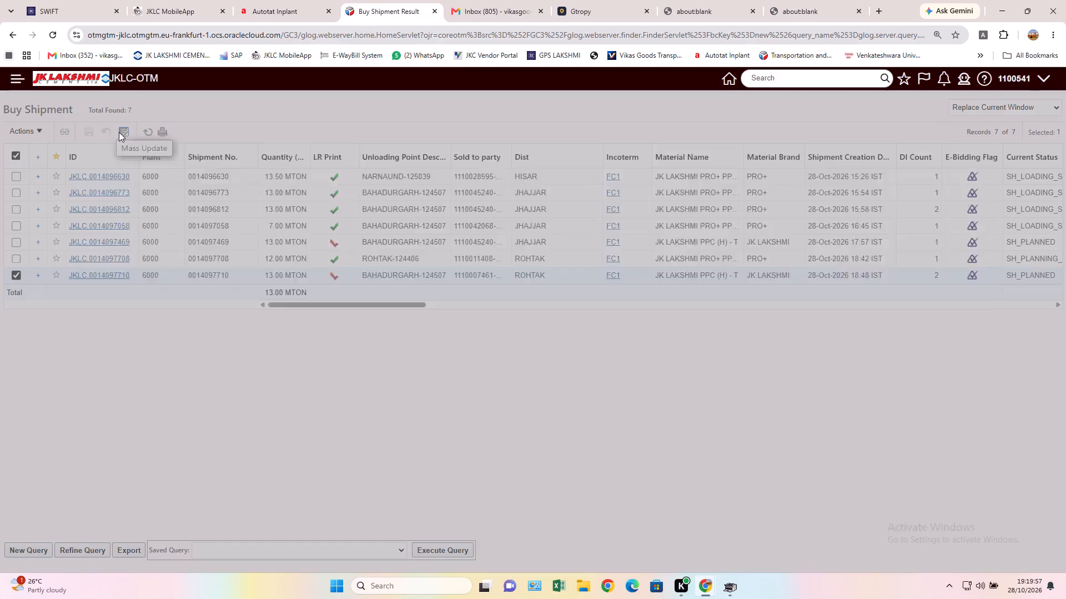
{"action": "left_click", "coordinate": [592, 212]}
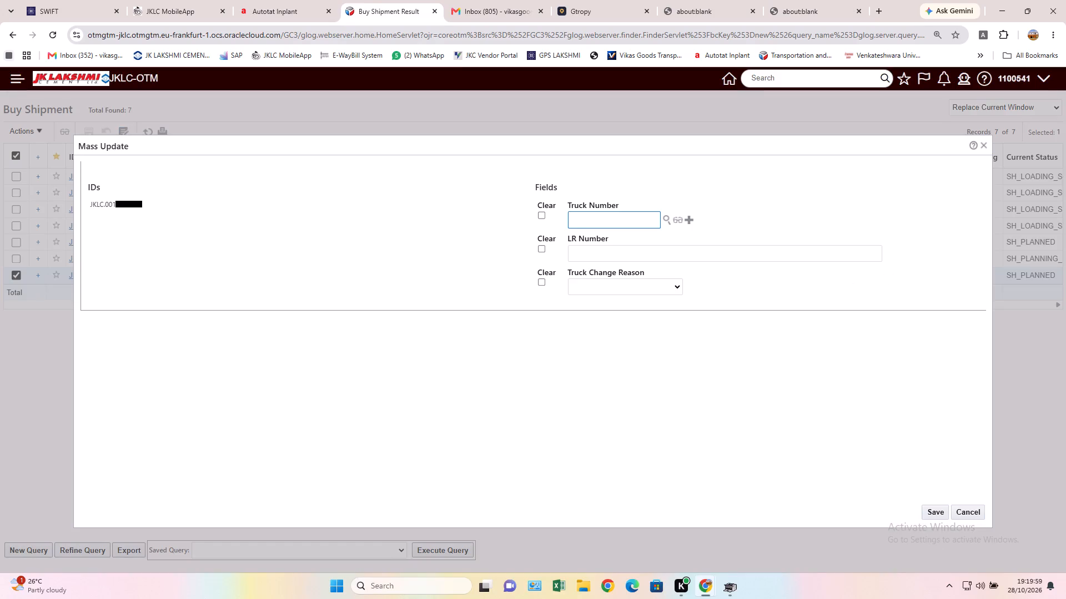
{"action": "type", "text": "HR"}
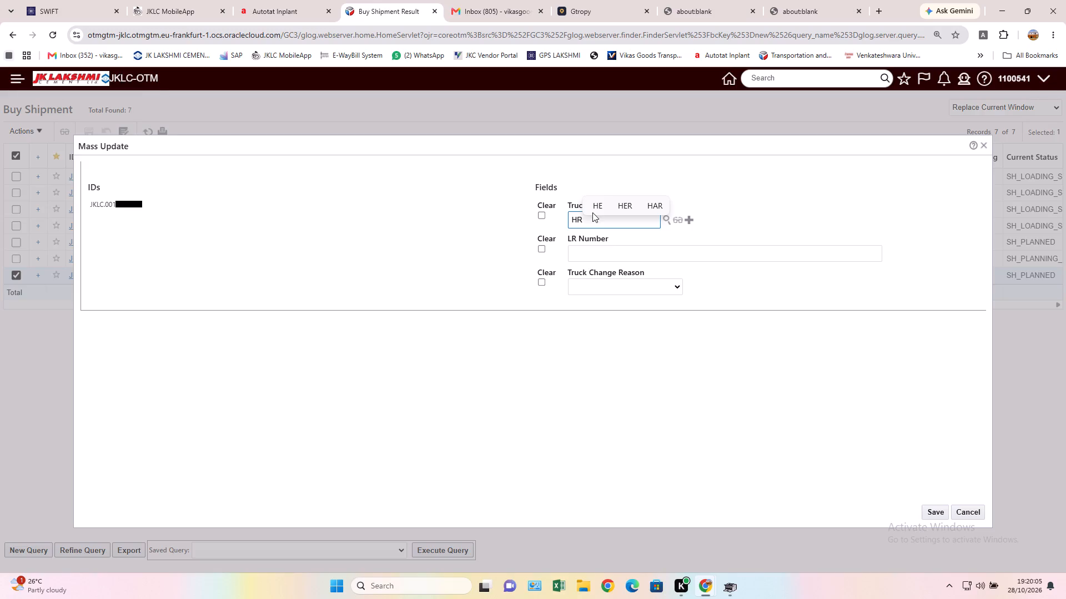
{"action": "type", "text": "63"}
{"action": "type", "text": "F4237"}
{"action": "left_click", "coordinate": [582, 253]}
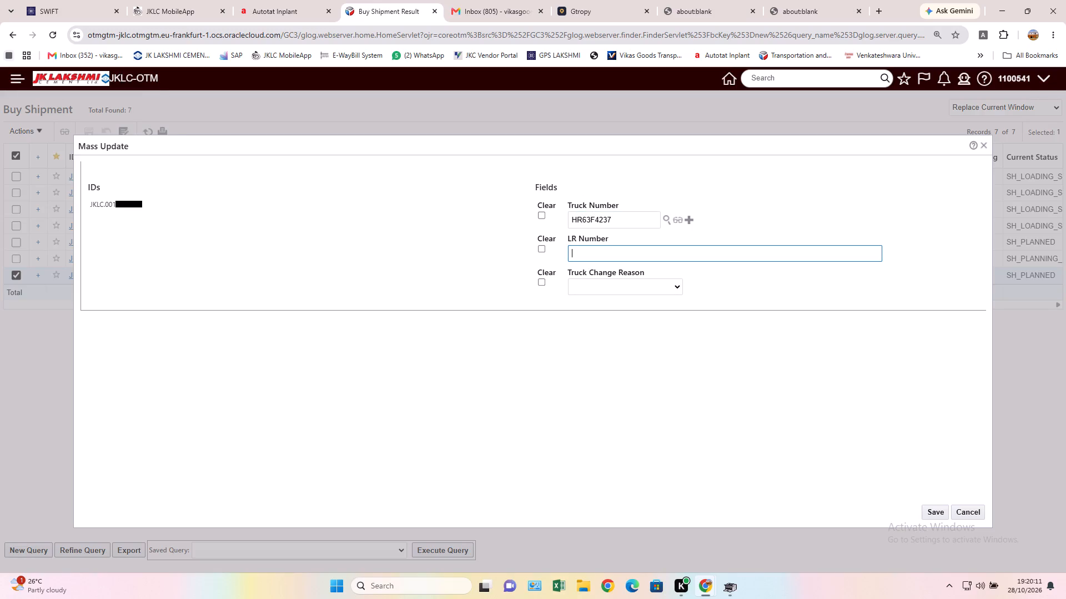
{"action": "type", "text": "50"}
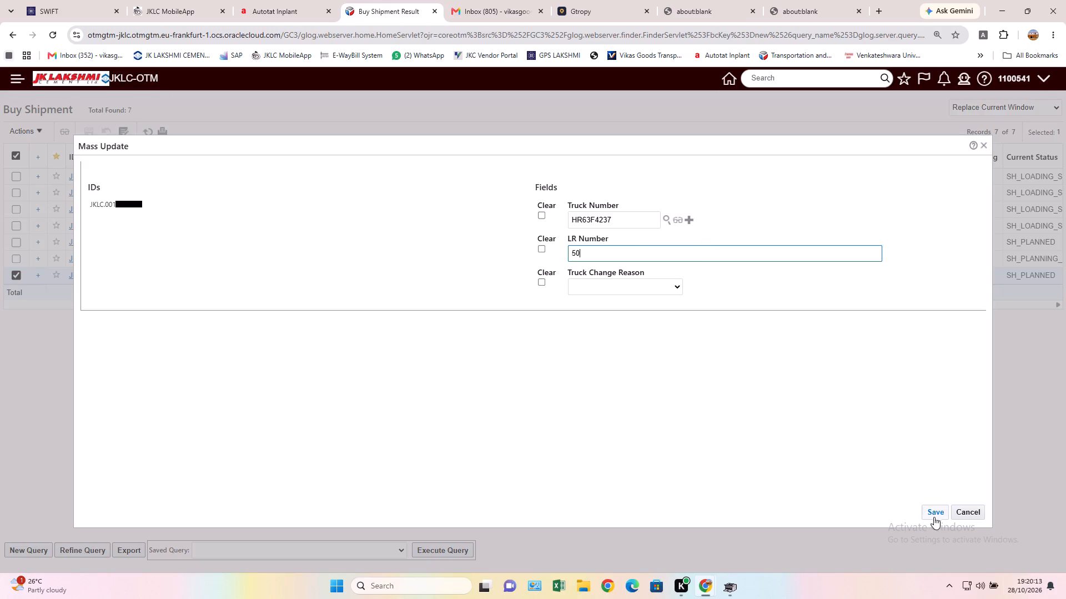
{"action": "left_click", "coordinate": [934, 515]}
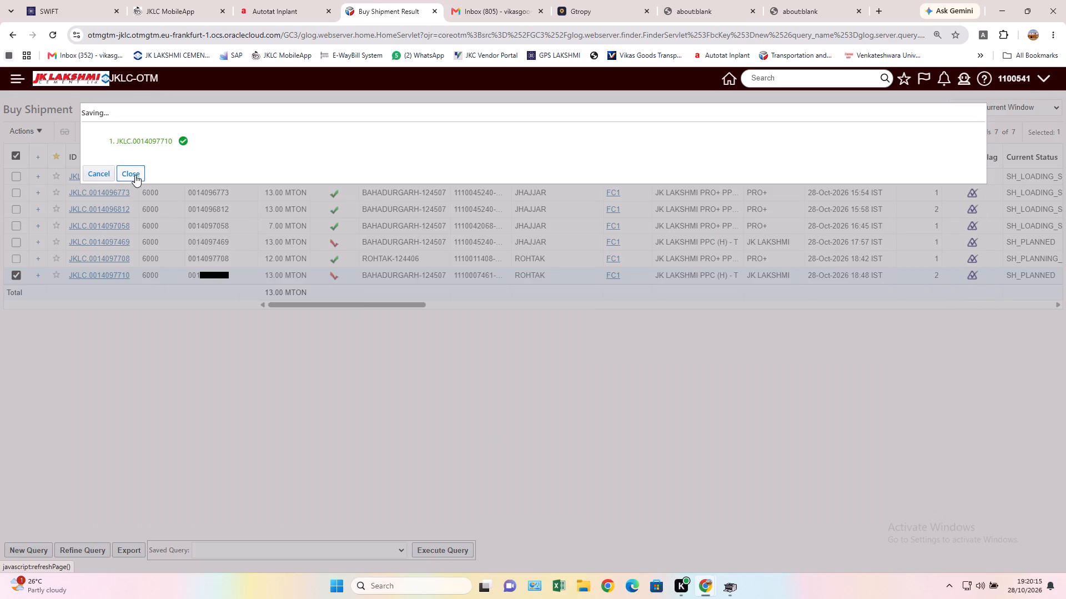
{"action": "left_click", "coordinate": [133, 171]}
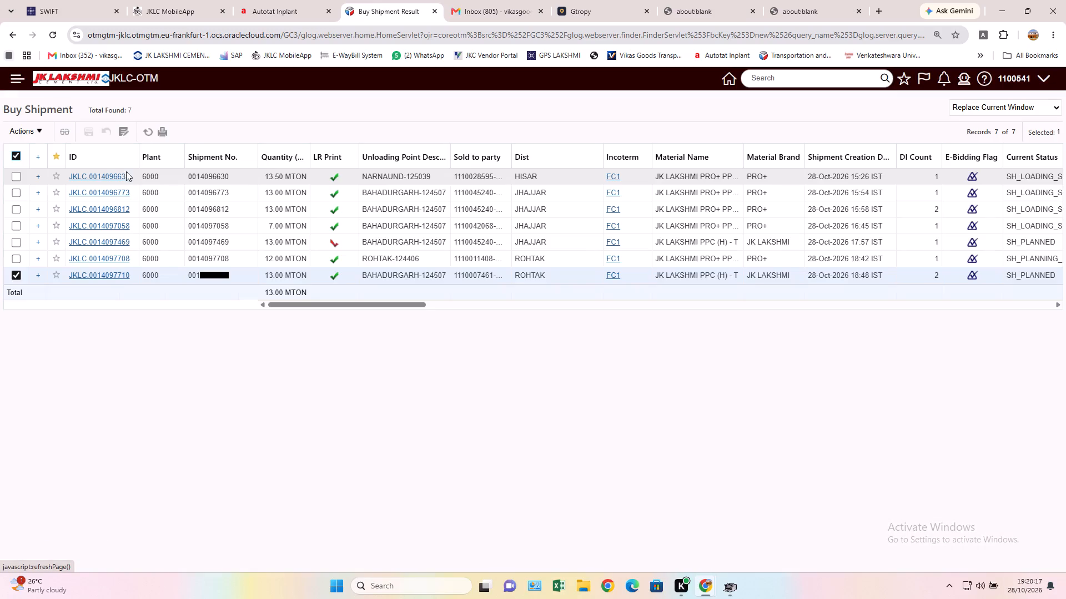
{"action": "left_click", "coordinate": [39, 129]}
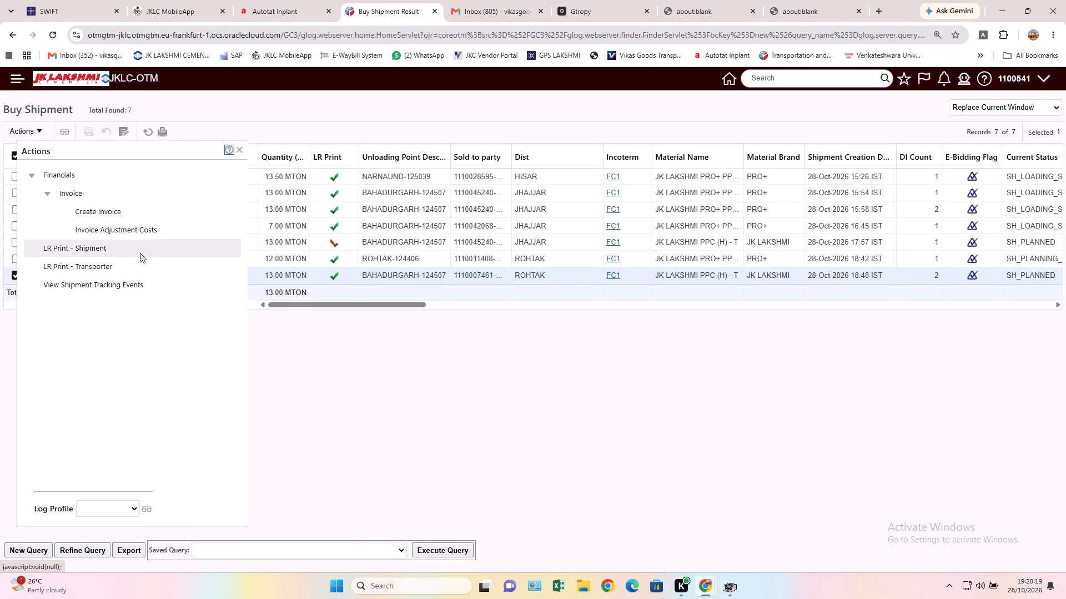
{"action": "left_click", "coordinate": [78, 248]}
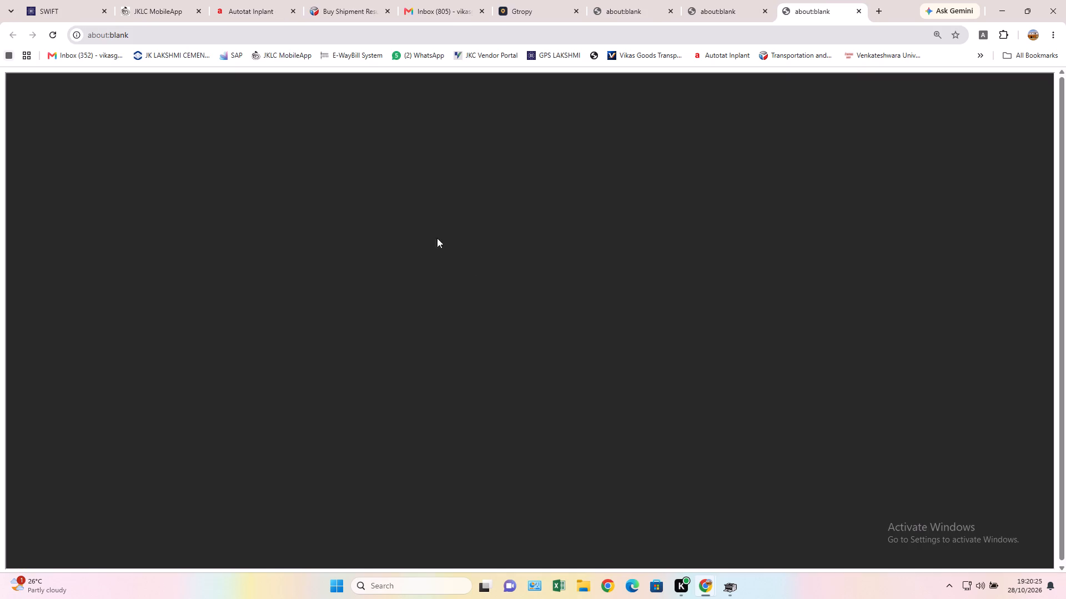
{"action": "right_click", "coordinate": [524, 242]}
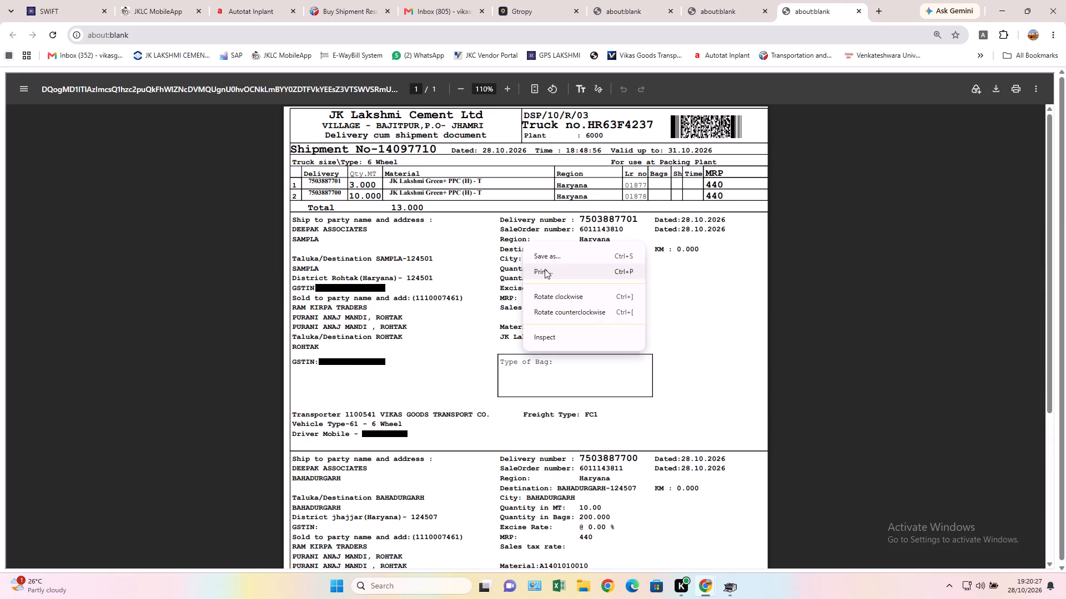
{"action": "left_click", "coordinate": [545, 269]}
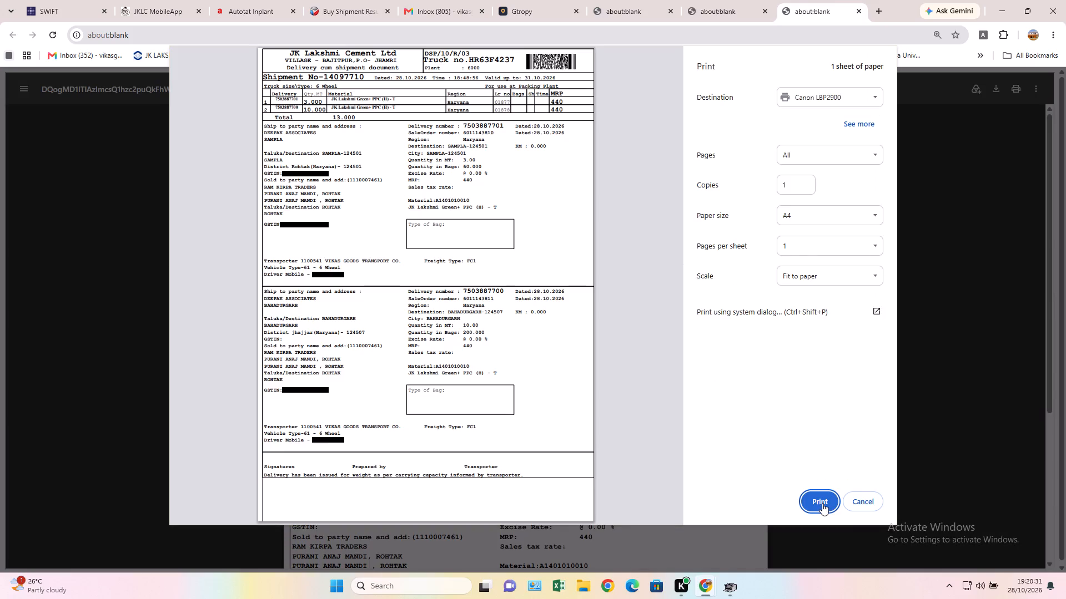
{"action": "left_click", "coordinate": [822, 503]}
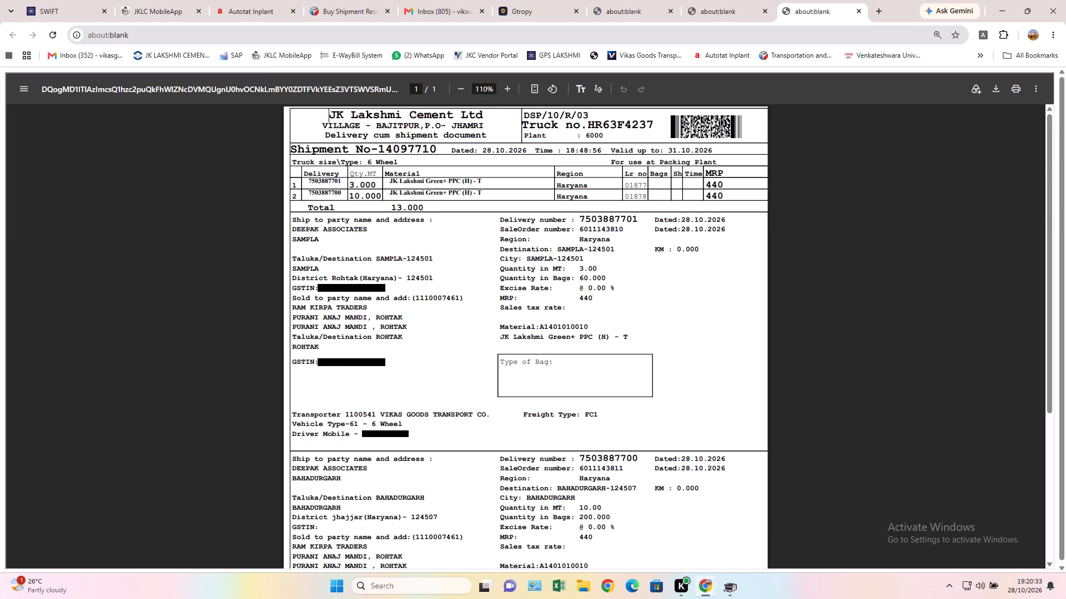
{"action": "scroll", "coordinate": [489, 240], "scroll_direction": "up", "scroll_amount": 5}
{"action": "left_click", "coordinate": [670, 12]}
{"action": "left_click", "coordinate": [670, 11]}
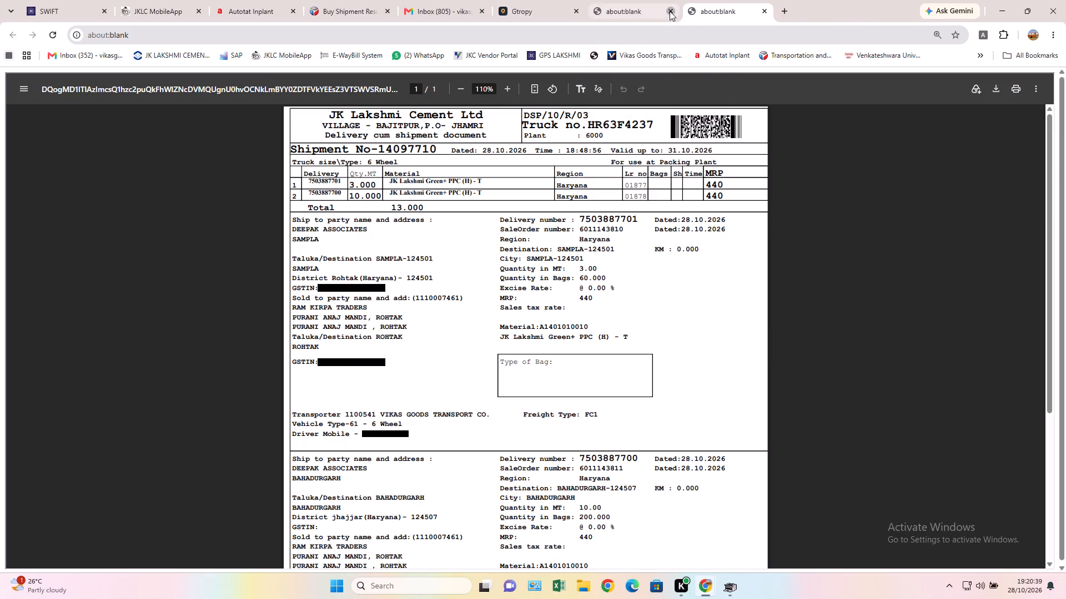
{"action": "left_click", "coordinate": [389, 4]}
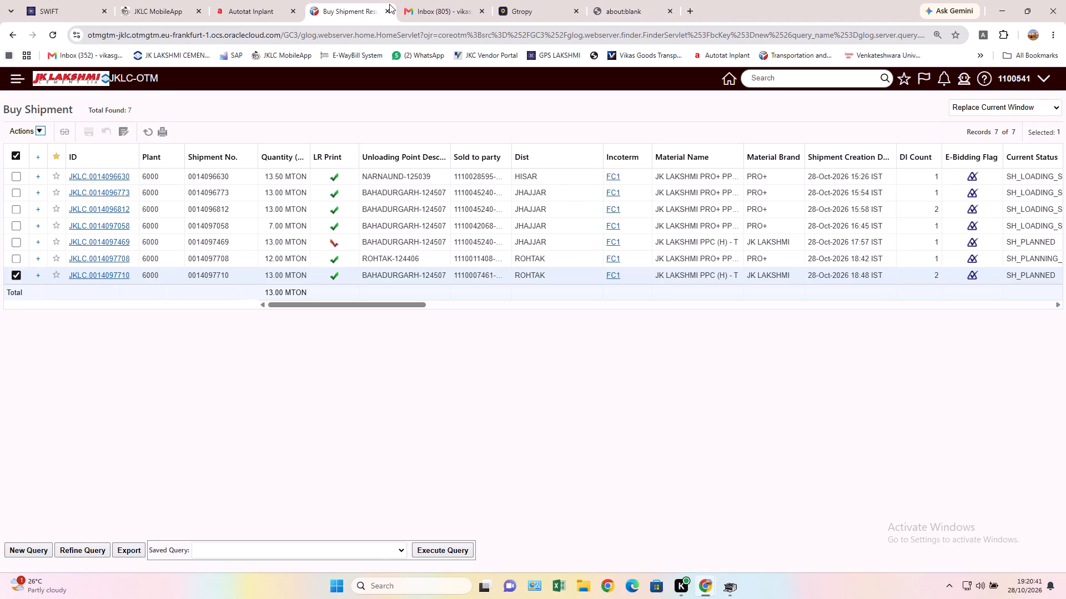
{"action": "left_click", "coordinate": [18, 273]}
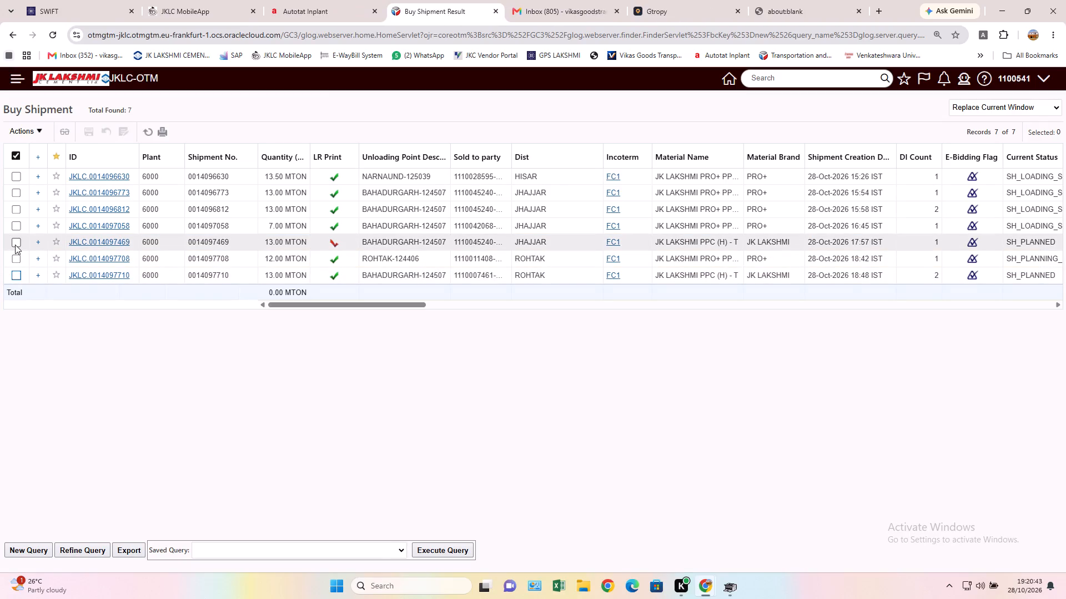
{"action": "left_click", "coordinate": [15, 243]}
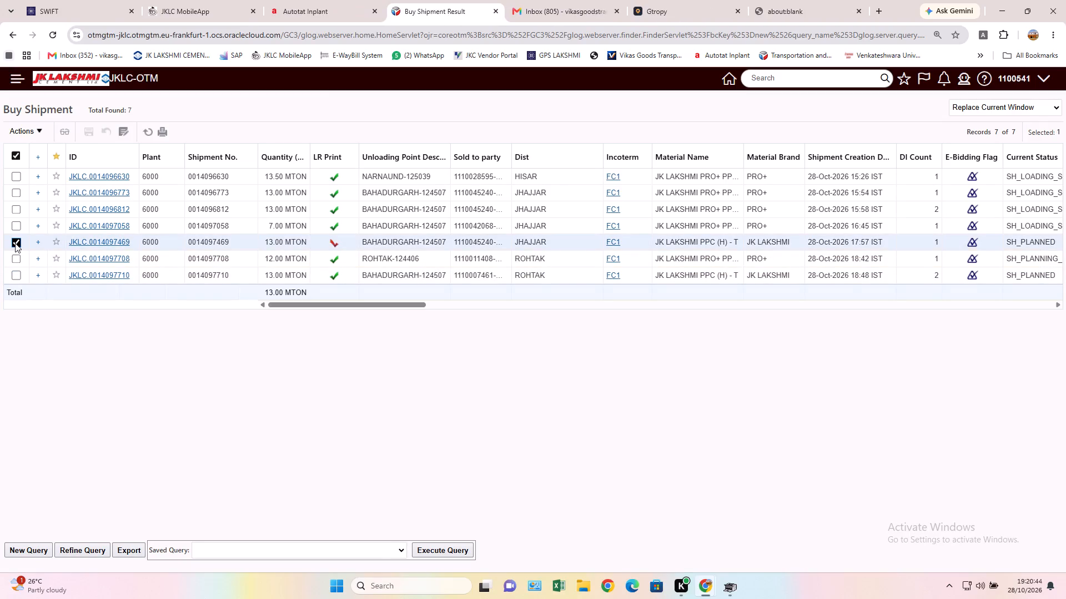